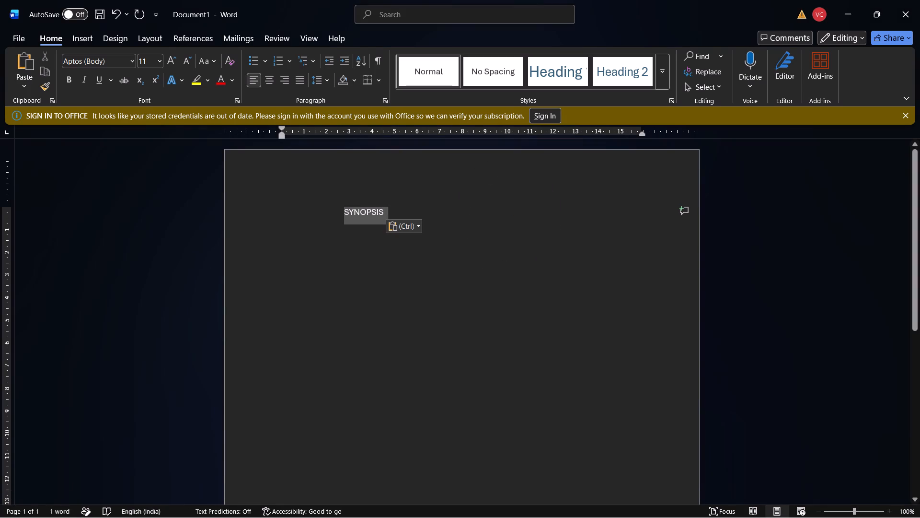
pyautogui.moveTo(388, 210); pyautogui.dragTo(390, 210)
pyautogui.click(480, 173)
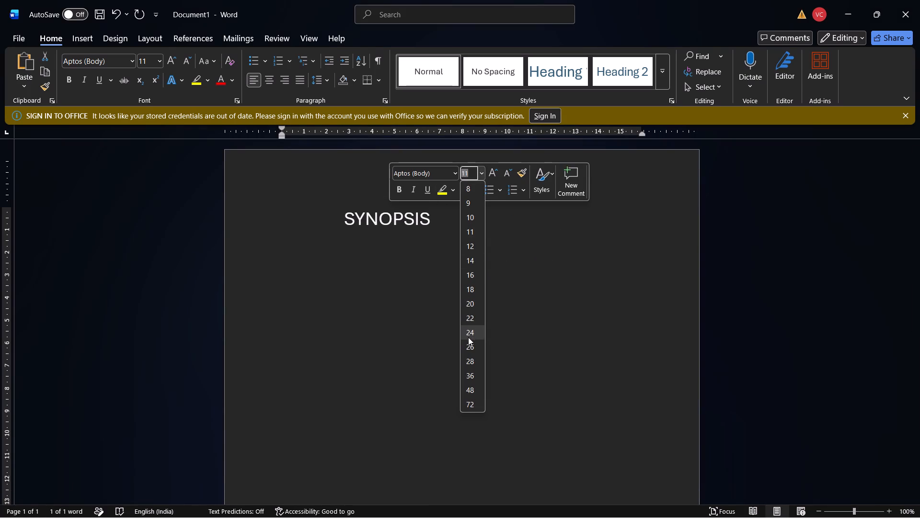
pyautogui.click(463, 390)
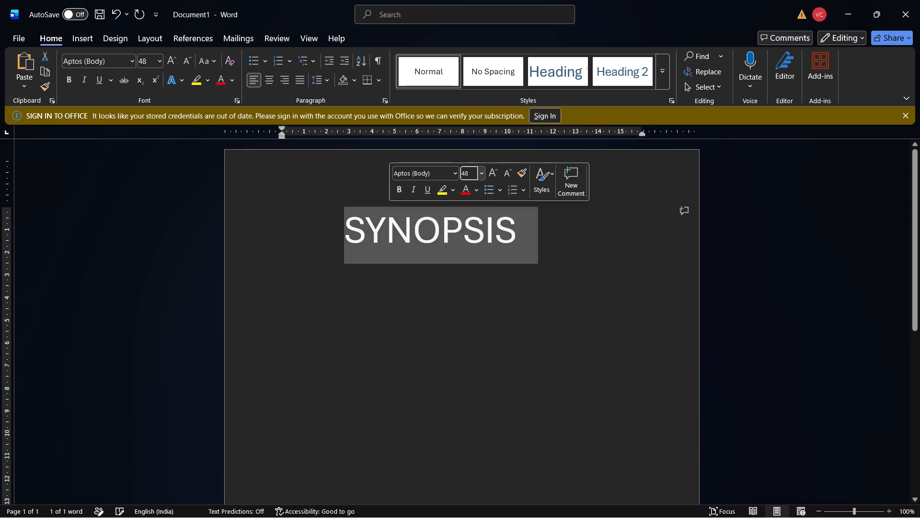
pyautogui.click(371, 290)
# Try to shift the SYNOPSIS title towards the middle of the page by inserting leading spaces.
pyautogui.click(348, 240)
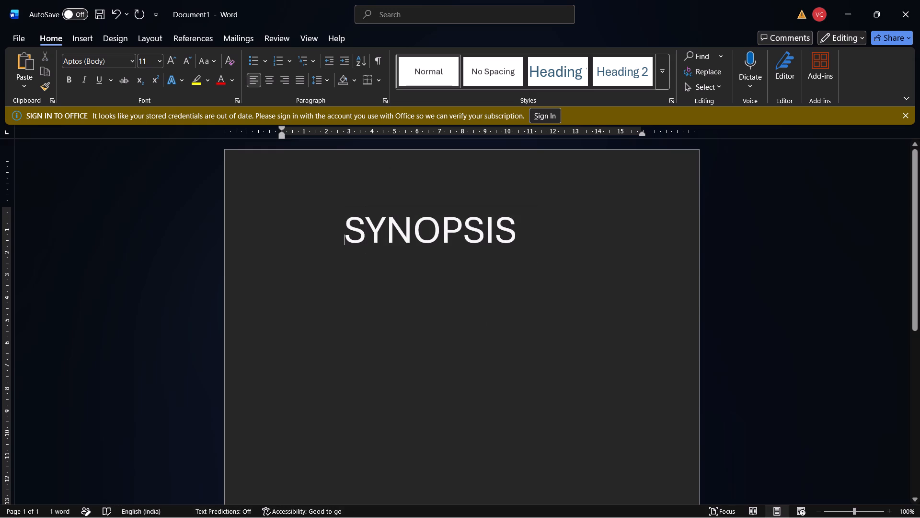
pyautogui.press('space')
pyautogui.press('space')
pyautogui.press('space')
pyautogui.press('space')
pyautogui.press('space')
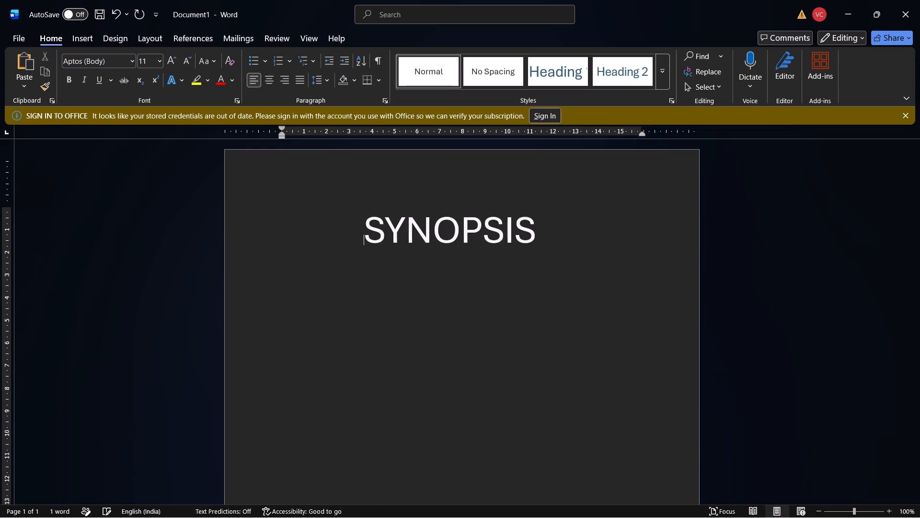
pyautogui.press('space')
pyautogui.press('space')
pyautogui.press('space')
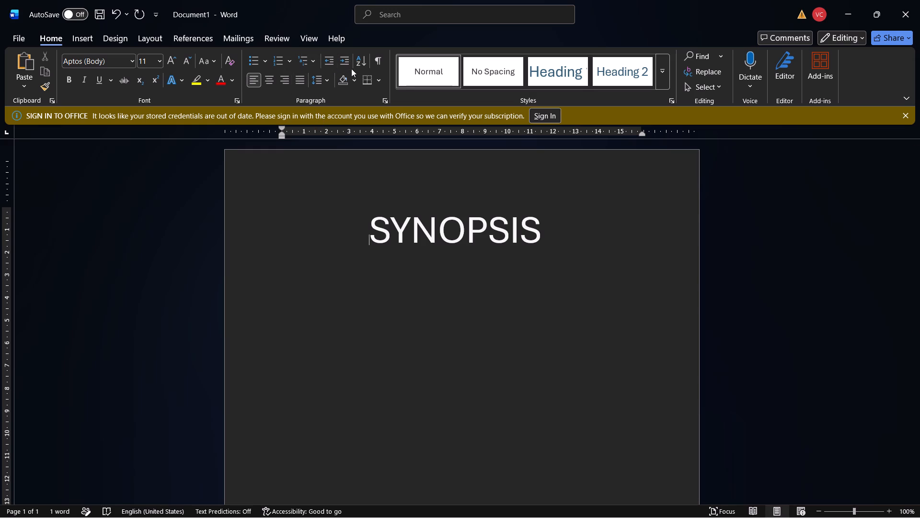
# Try the paragraph alignments on the SYNOPSIS title and leave it centred.
pyautogui.click(275, 79)
pyautogui.click(284, 79)
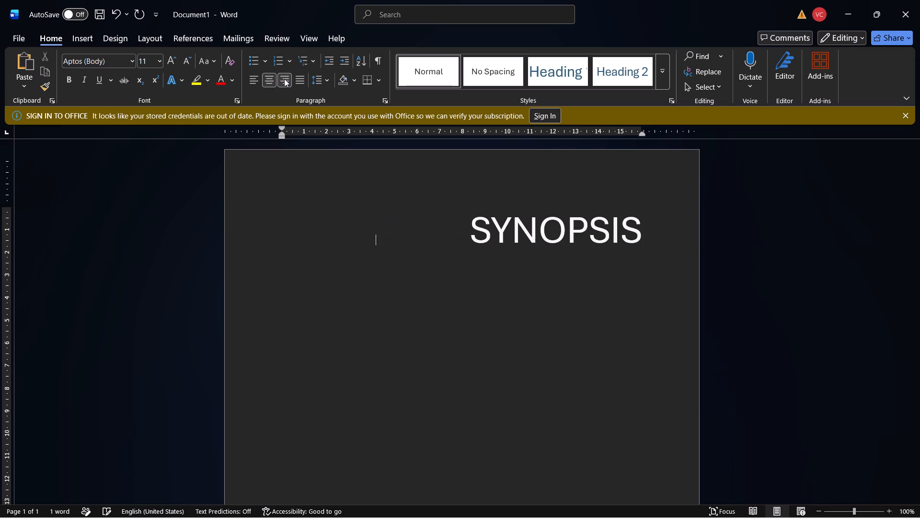
pyautogui.click(305, 75)
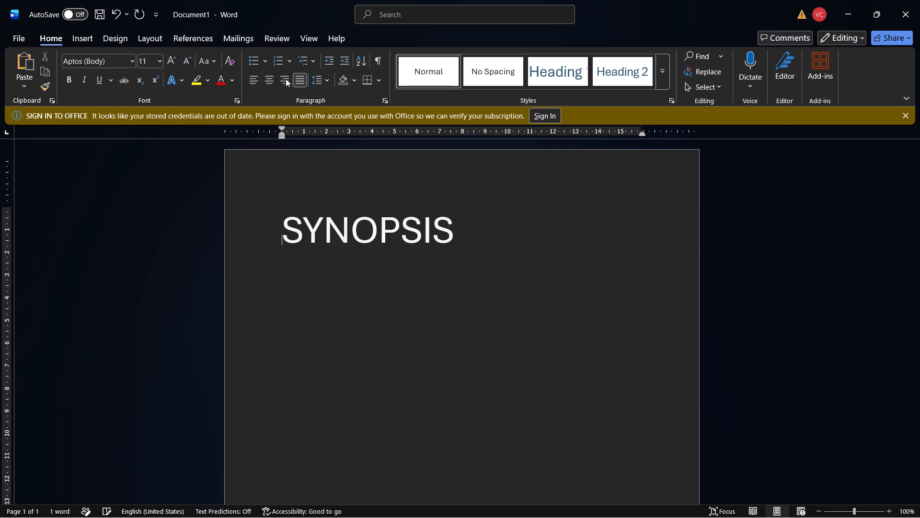
pyautogui.click(266, 80)
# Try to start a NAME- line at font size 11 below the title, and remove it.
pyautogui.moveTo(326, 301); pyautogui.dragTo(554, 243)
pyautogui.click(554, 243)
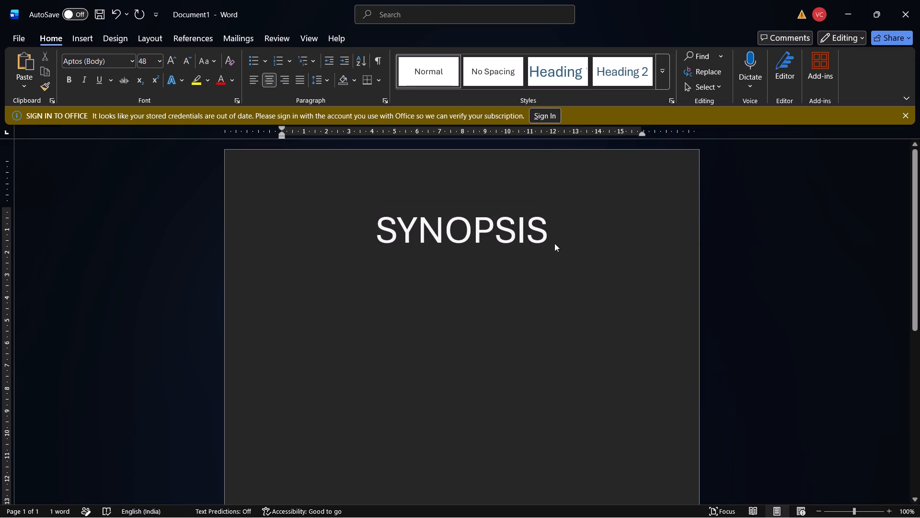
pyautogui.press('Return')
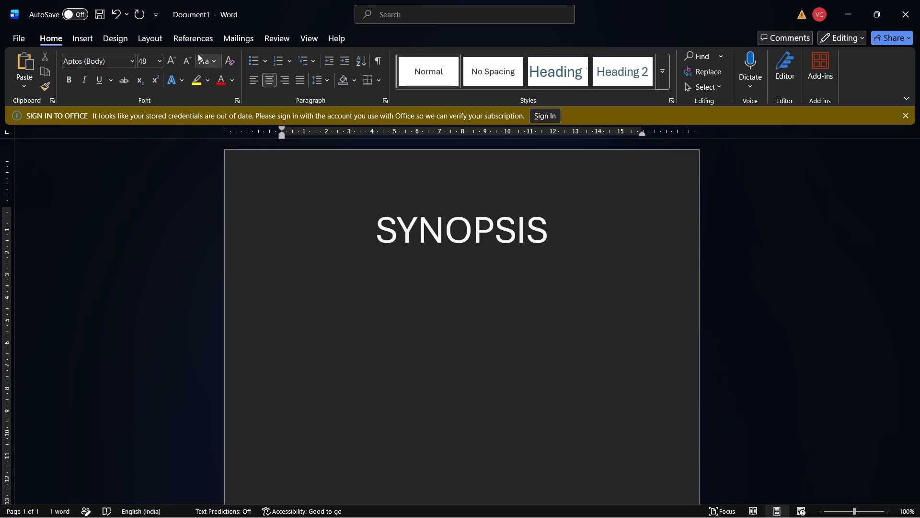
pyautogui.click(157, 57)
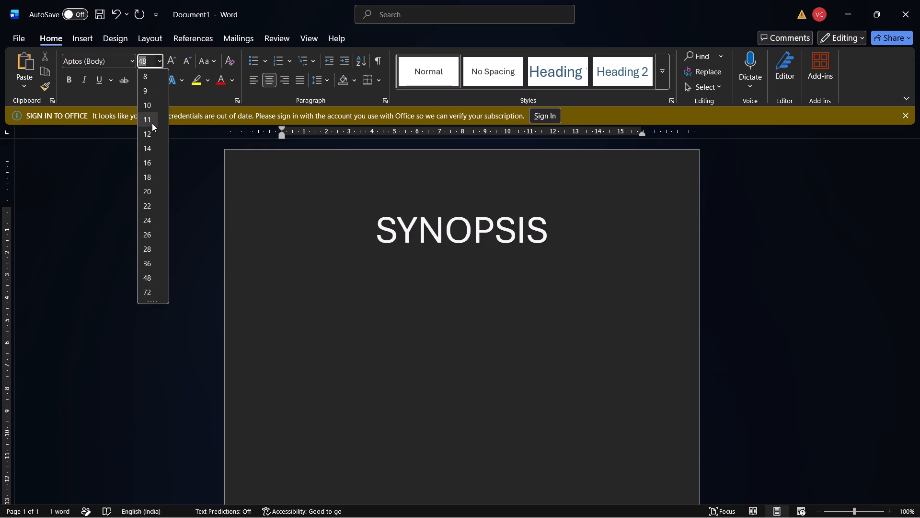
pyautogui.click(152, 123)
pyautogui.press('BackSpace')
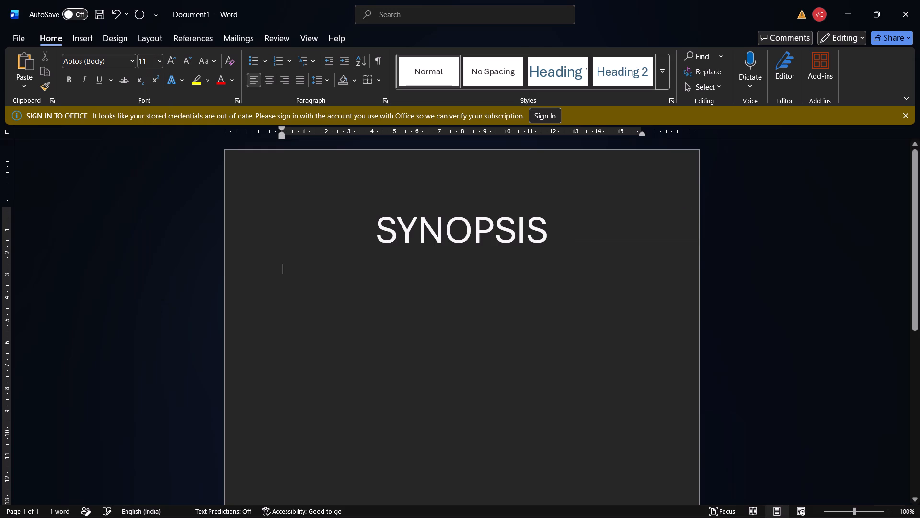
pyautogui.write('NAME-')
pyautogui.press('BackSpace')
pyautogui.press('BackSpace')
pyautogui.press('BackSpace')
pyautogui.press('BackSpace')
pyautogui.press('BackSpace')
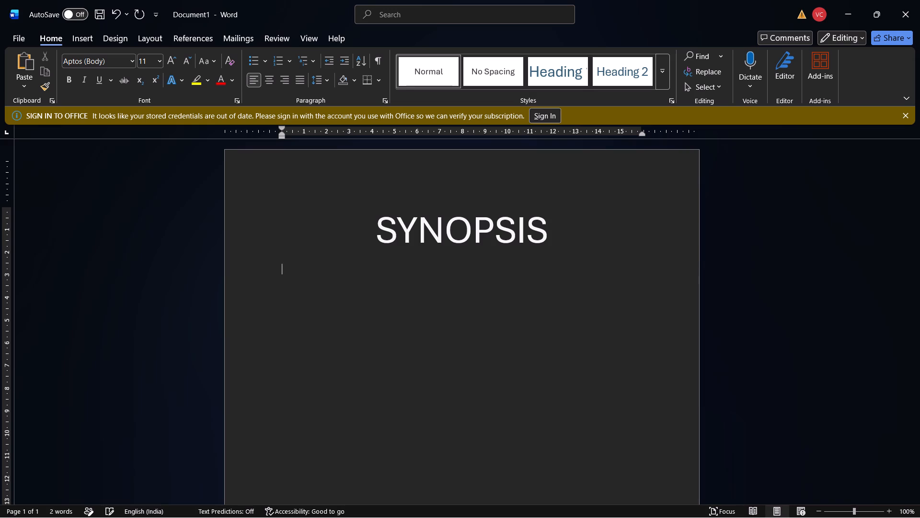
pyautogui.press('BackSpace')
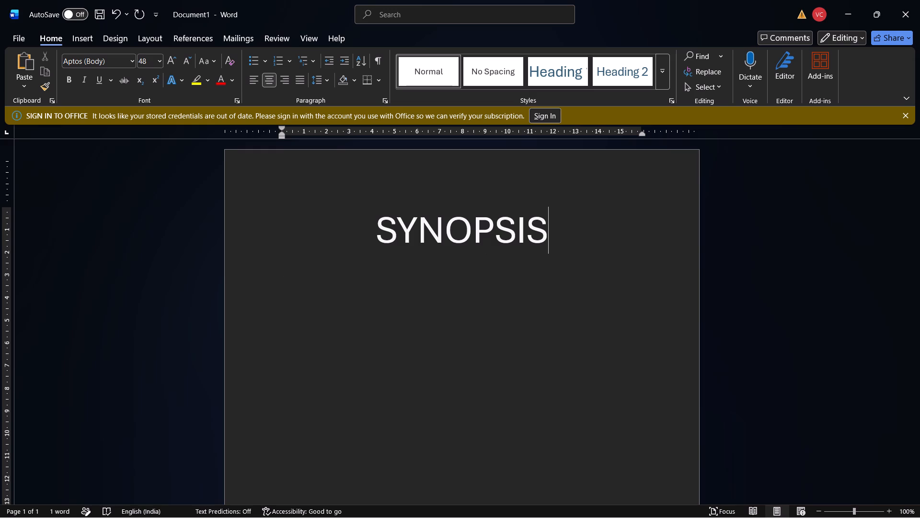
# Start a left-aligned line below the SYNOPSIS title with font size 12.
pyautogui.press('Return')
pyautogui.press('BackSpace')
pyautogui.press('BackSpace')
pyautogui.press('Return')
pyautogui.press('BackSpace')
pyautogui.click(157, 61)
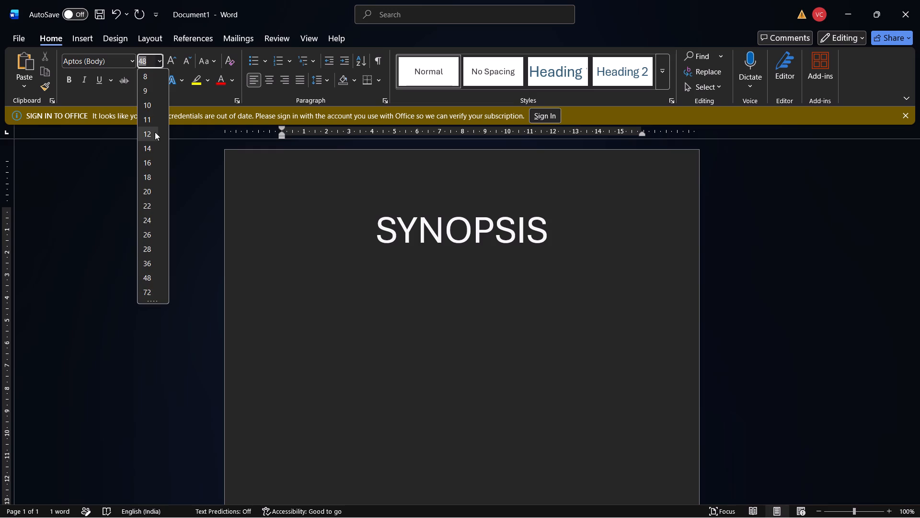
pyautogui.click(154, 137)
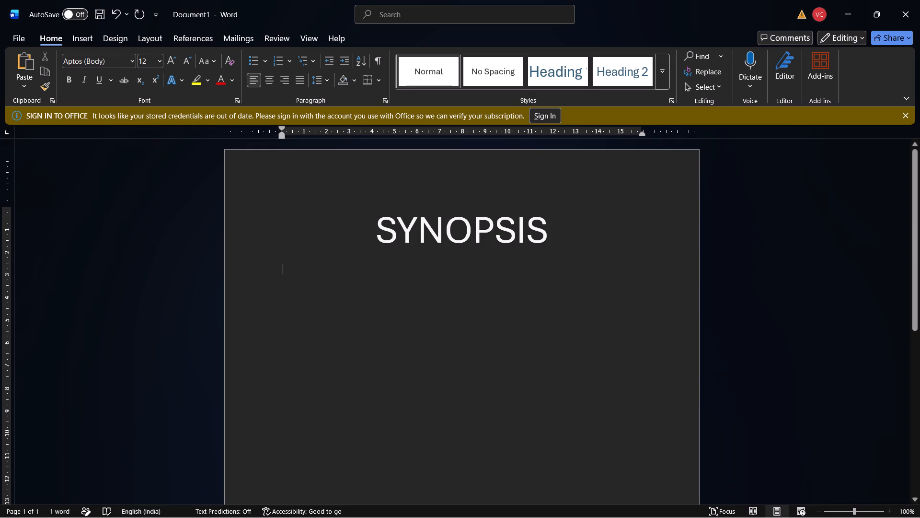
# Enter a NAME line with a dash followed by the author's full name in capitals.
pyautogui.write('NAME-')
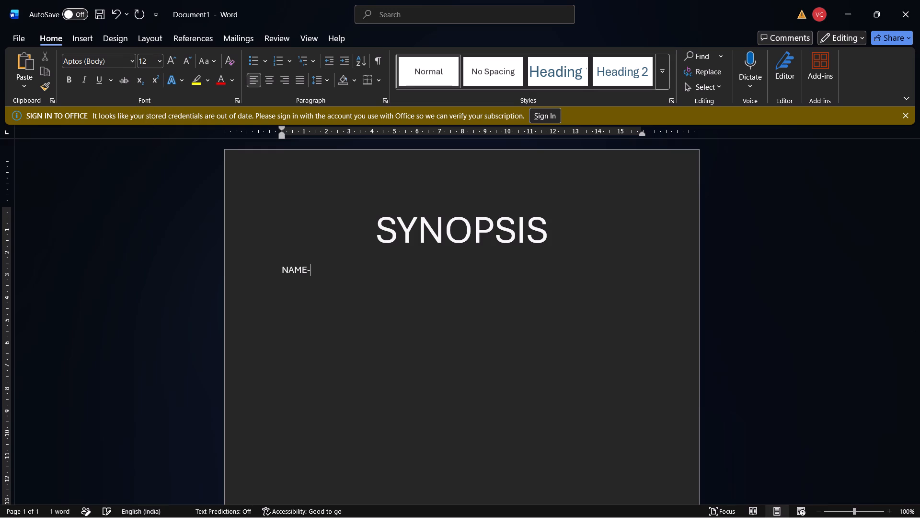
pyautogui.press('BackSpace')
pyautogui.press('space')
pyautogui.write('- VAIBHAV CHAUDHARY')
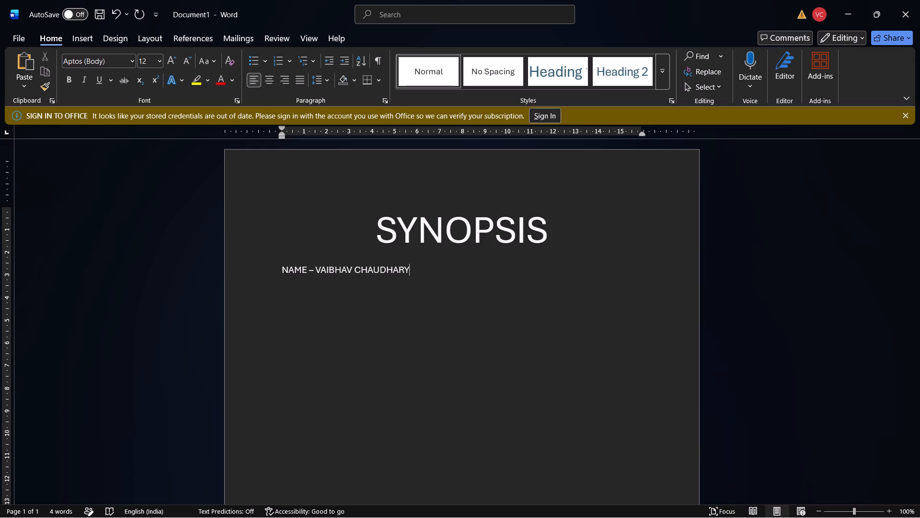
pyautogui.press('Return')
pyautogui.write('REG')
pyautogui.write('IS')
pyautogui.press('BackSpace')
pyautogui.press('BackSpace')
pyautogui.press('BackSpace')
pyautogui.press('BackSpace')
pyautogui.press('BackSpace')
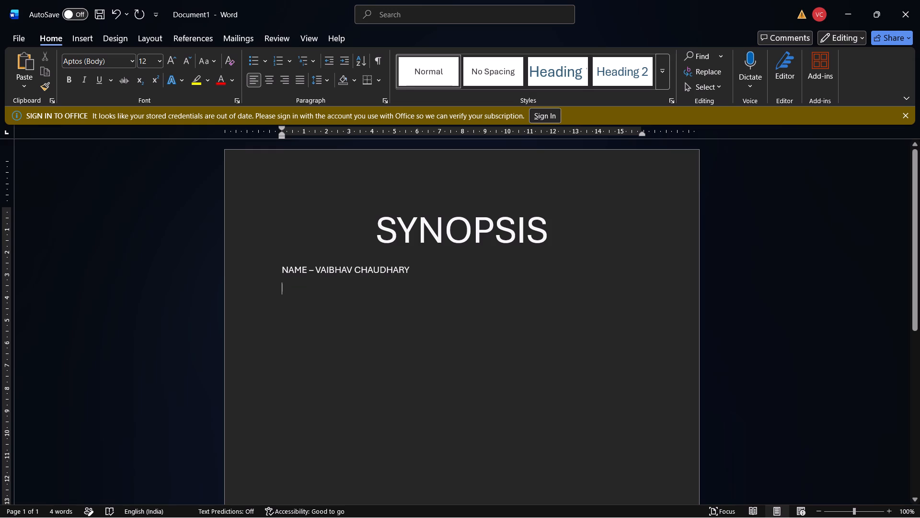
# Add a REG. NO line with a dash and the author's registration number below the NAME line.
pyautogui.click(450, 202)
pyautogui.click(417, 256)
pyautogui.click(414, 261)
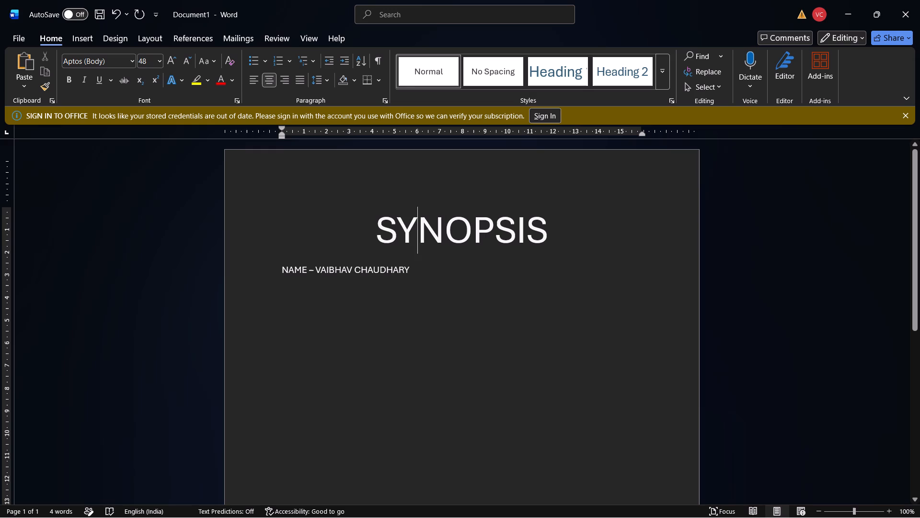
pyautogui.click(411, 262)
pyautogui.click(414, 267)
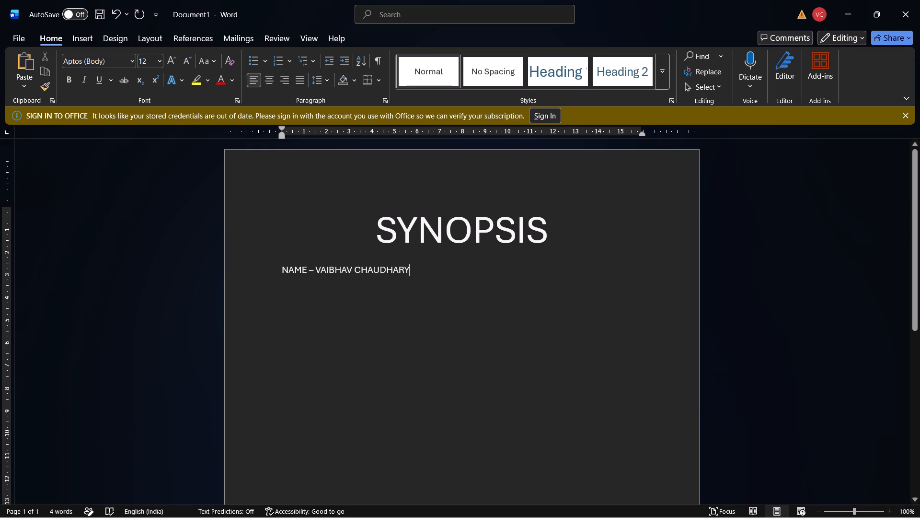
pyautogui.press('Return')
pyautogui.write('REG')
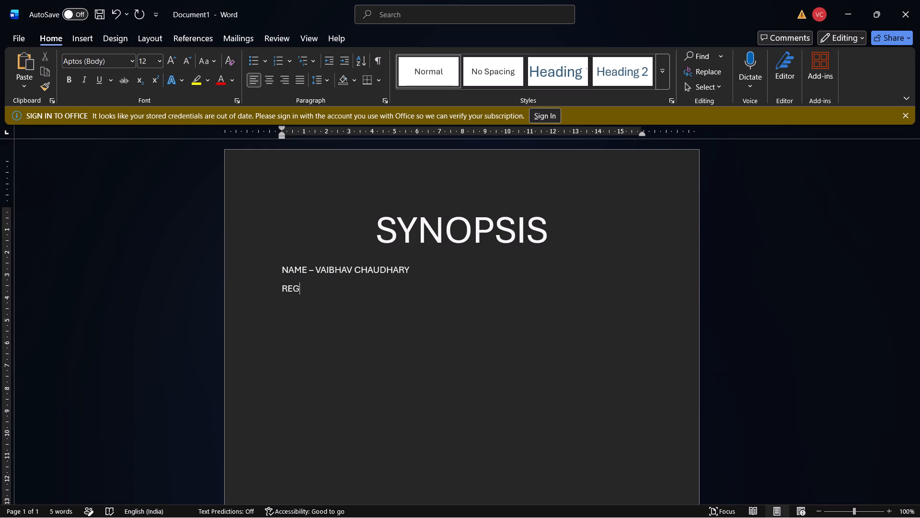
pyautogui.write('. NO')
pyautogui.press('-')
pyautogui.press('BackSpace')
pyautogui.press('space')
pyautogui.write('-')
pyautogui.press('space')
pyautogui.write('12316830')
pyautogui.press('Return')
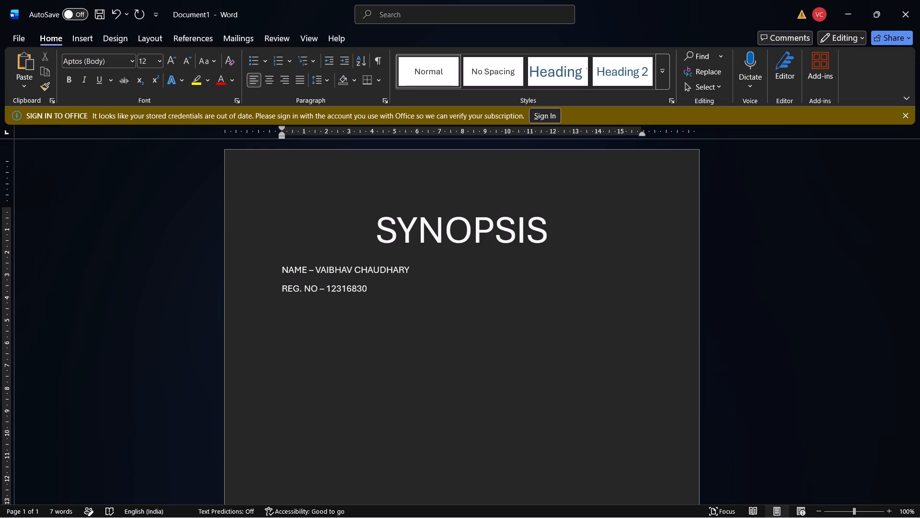
# Add a SECTION line with a dash and K4P23WK below the registration number.
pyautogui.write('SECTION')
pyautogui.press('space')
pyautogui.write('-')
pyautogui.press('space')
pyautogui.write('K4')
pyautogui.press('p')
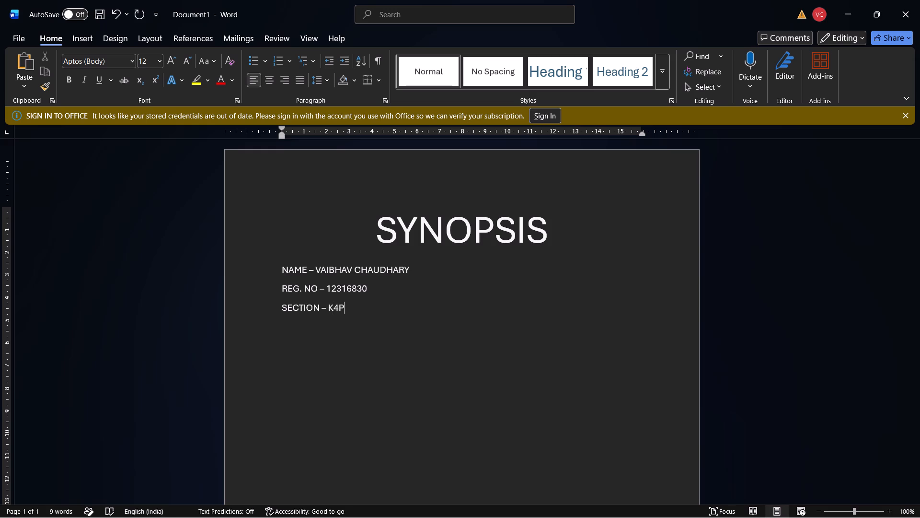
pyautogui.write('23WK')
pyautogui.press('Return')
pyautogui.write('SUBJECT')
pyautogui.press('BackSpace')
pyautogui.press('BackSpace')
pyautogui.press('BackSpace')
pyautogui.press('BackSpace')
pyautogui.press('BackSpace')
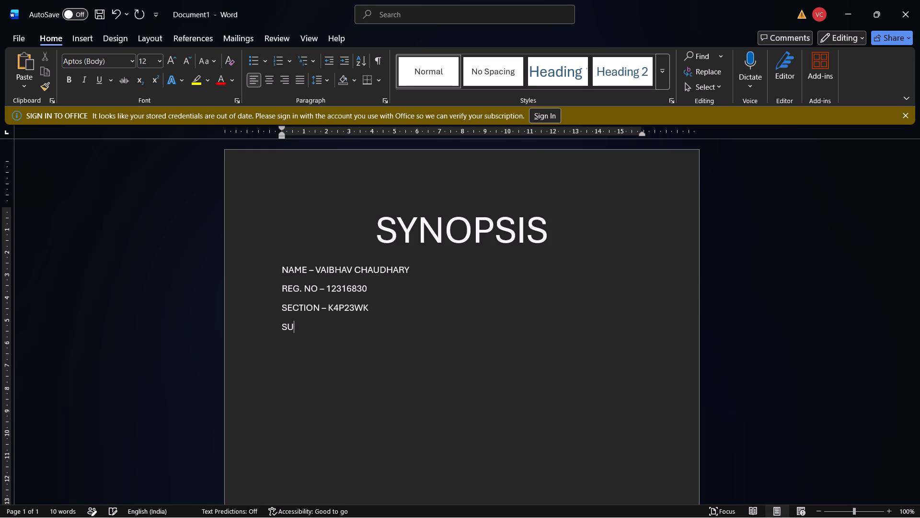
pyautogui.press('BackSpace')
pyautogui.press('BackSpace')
# Add a COURSE line with a dash and DEVEOPS ADVANCE CONFIGURATION MANAGEMENT below the SECTION line.
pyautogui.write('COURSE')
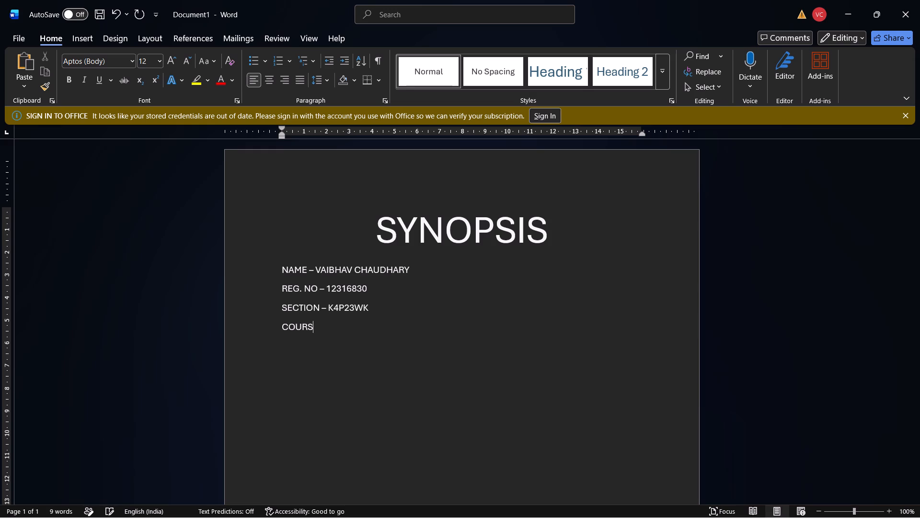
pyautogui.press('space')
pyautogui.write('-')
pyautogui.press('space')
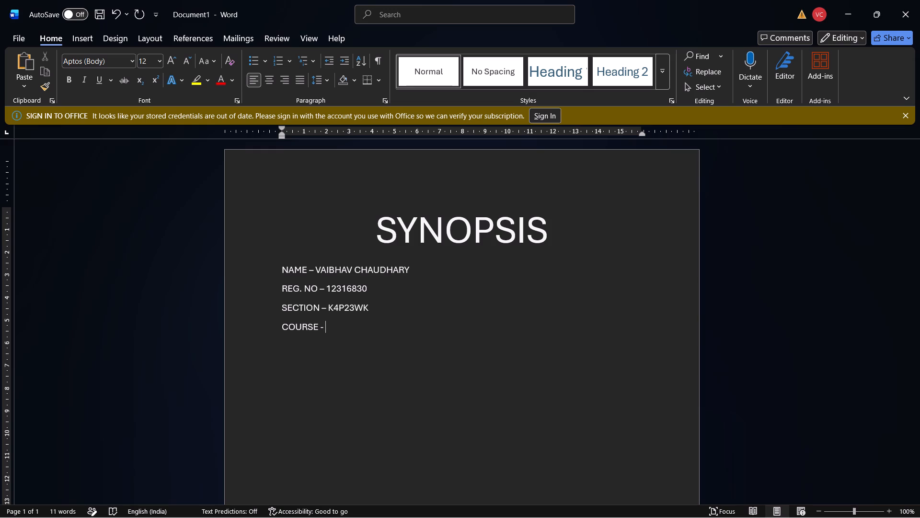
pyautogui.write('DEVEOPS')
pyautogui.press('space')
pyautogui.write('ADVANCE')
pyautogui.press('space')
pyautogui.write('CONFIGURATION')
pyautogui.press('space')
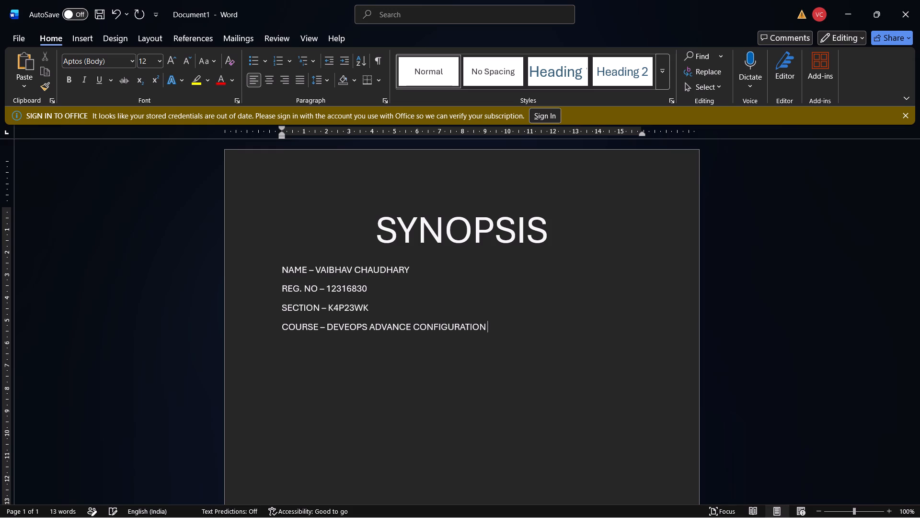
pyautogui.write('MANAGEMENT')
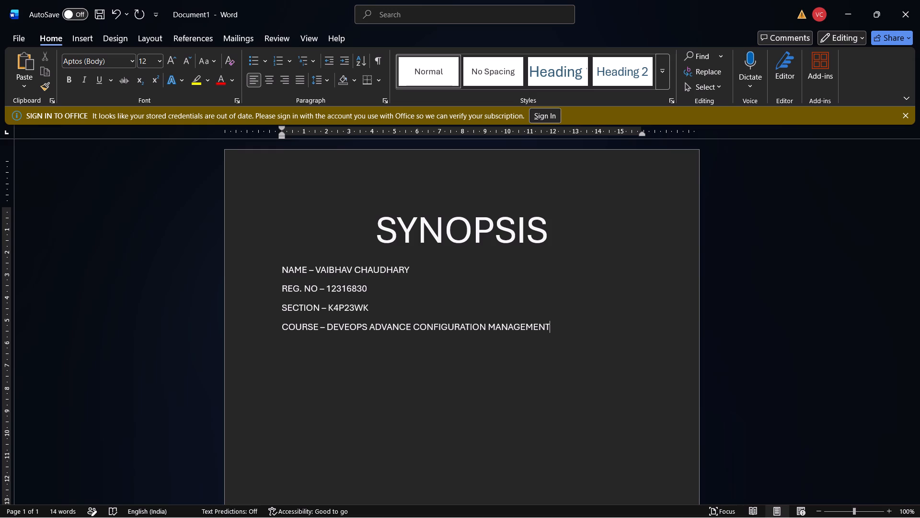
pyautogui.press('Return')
# Add a COURSE CODE line with a dash and INT333, followed by a blank line.
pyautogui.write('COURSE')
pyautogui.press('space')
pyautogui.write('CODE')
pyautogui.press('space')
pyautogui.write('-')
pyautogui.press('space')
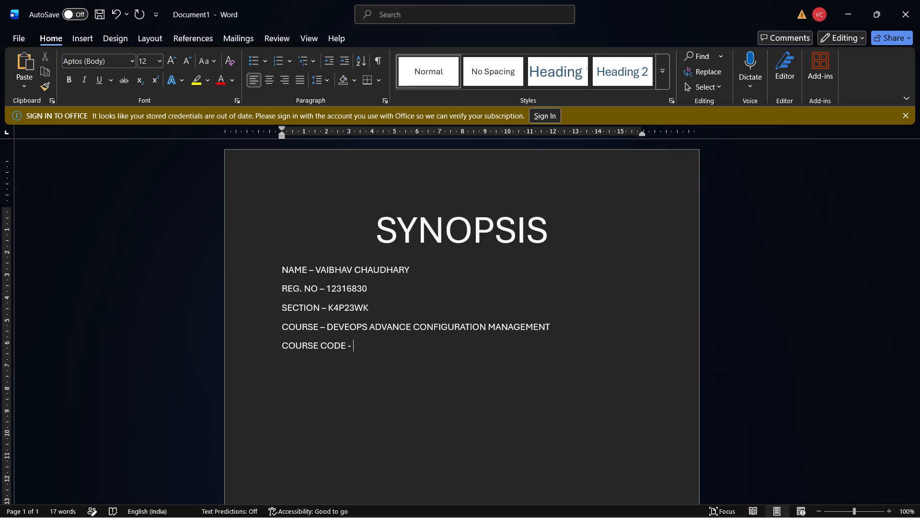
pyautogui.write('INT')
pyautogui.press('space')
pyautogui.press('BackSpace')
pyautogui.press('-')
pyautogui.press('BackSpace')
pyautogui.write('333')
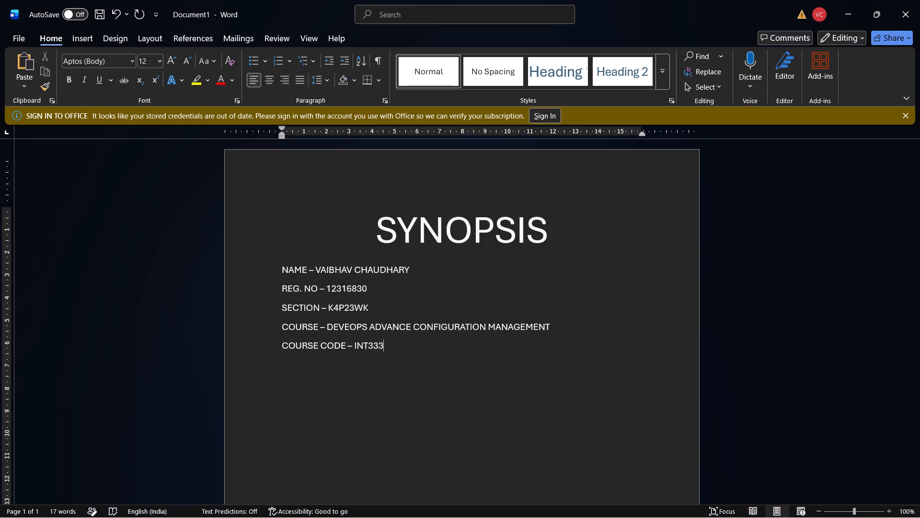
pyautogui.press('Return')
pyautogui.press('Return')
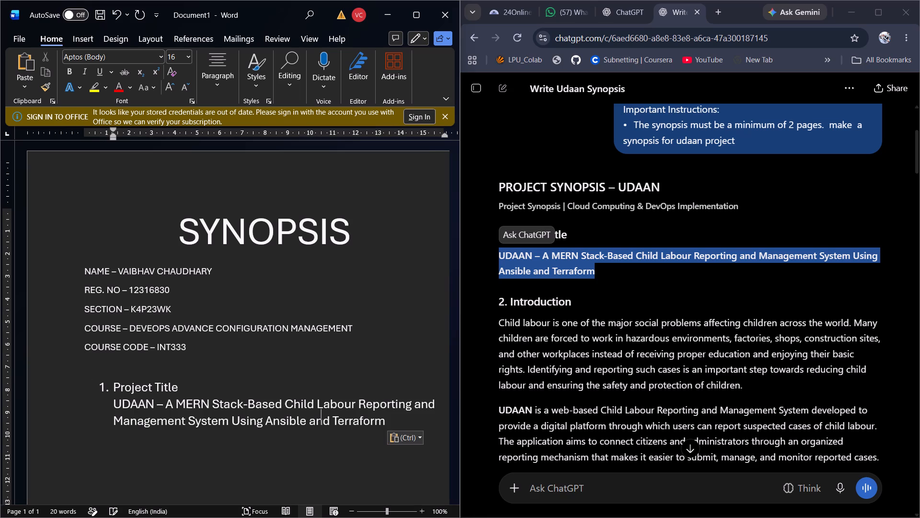
# Set the font size of the pasted UDAAN title text to 12.
pyautogui.scroll(-1, 202, 404)
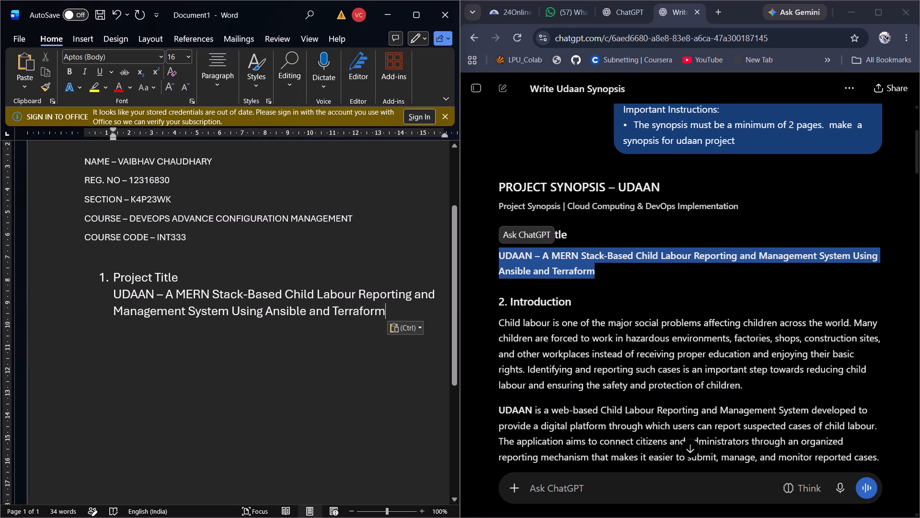
pyautogui.moveTo(388, 309); pyautogui.dragTo(103, 294)
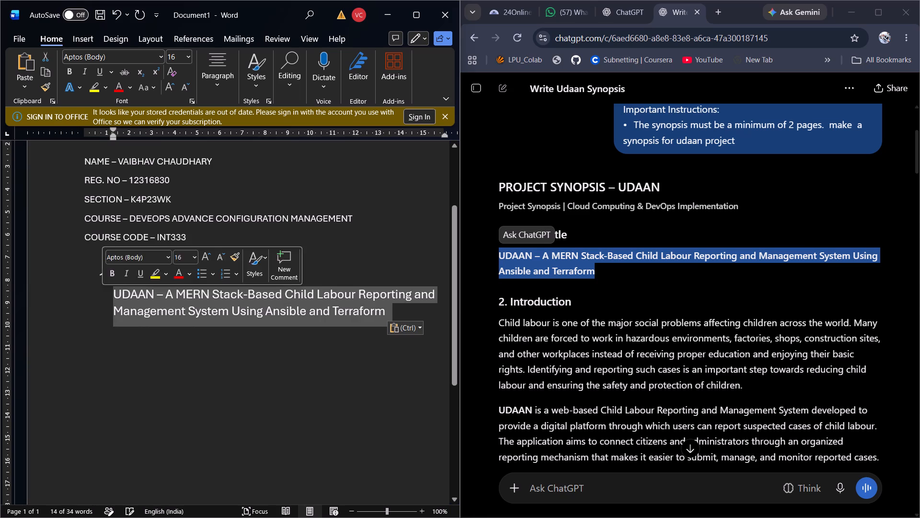
pyautogui.click(187, 57)
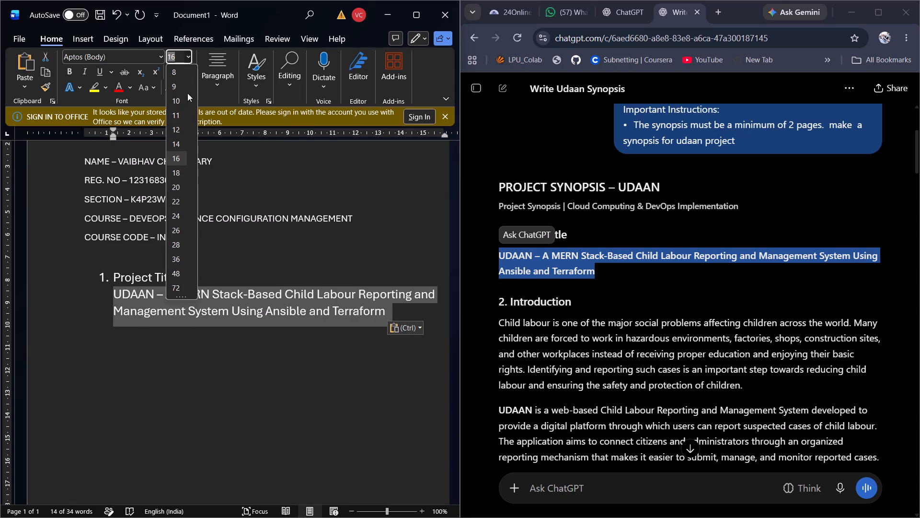
pyautogui.click(178, 135)
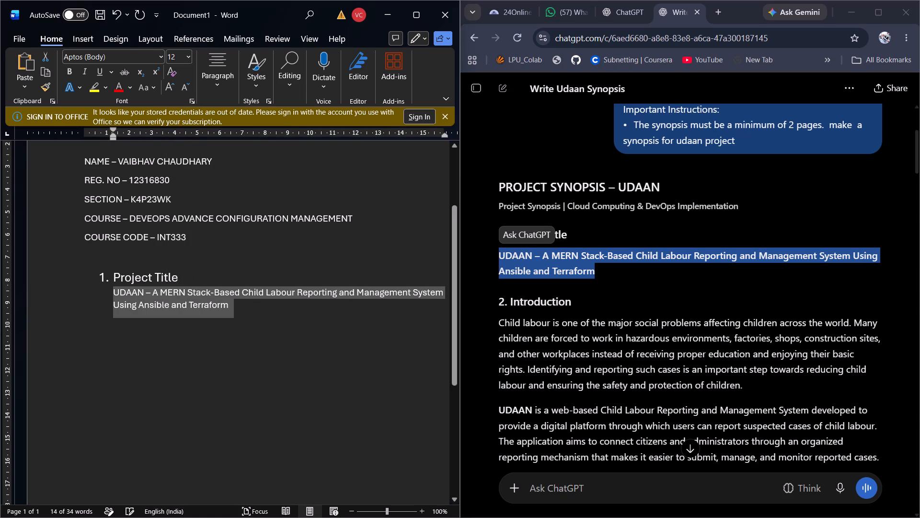
pyautogui.click(183, 377)
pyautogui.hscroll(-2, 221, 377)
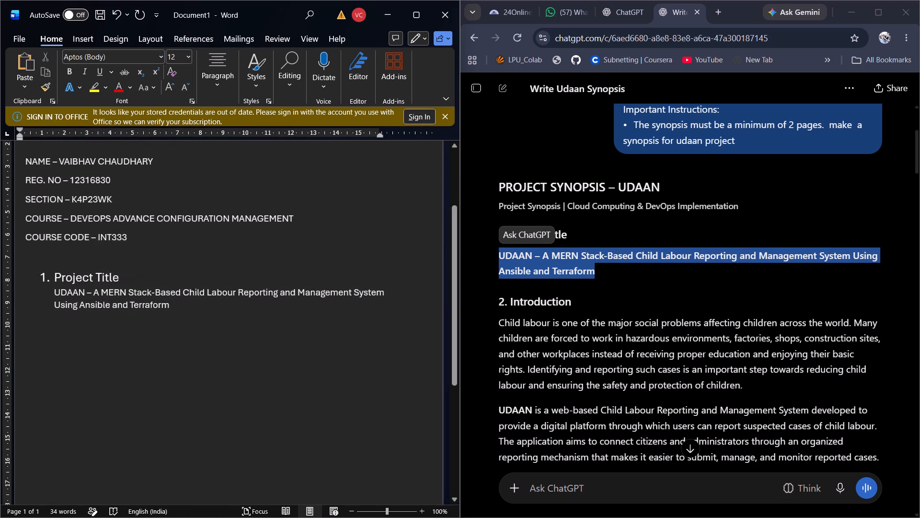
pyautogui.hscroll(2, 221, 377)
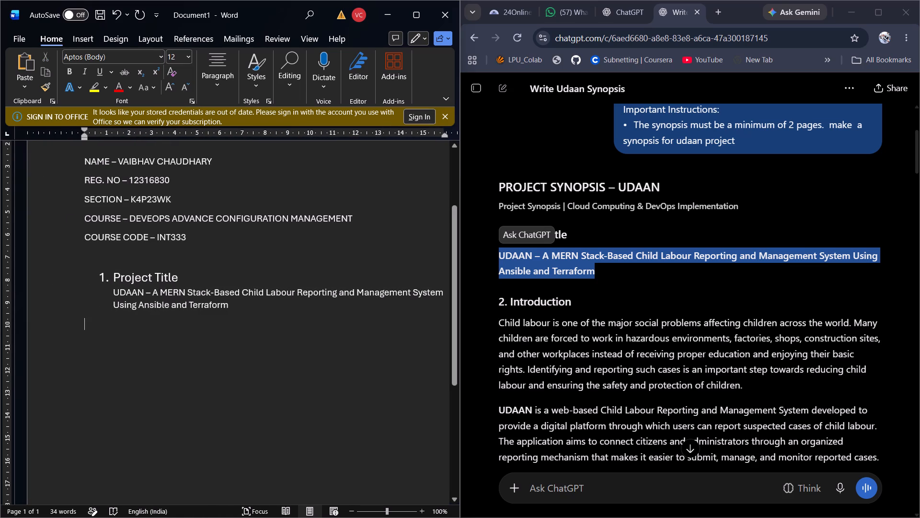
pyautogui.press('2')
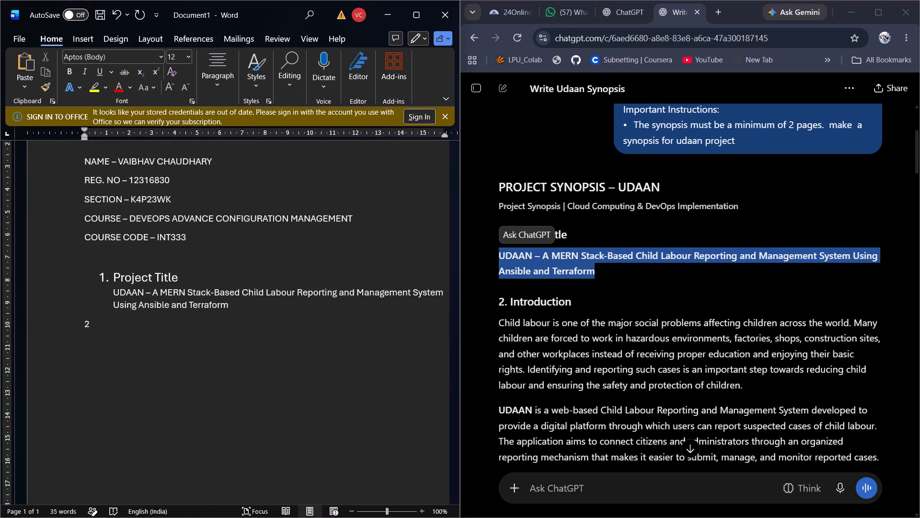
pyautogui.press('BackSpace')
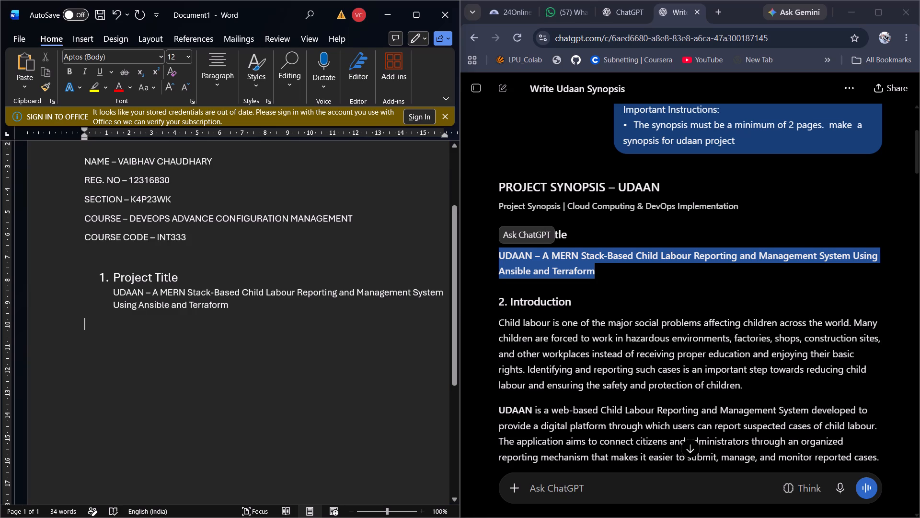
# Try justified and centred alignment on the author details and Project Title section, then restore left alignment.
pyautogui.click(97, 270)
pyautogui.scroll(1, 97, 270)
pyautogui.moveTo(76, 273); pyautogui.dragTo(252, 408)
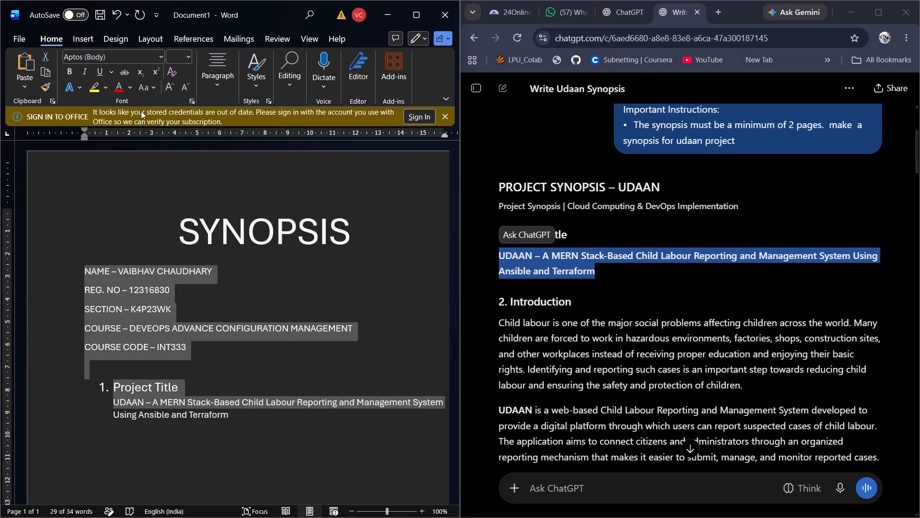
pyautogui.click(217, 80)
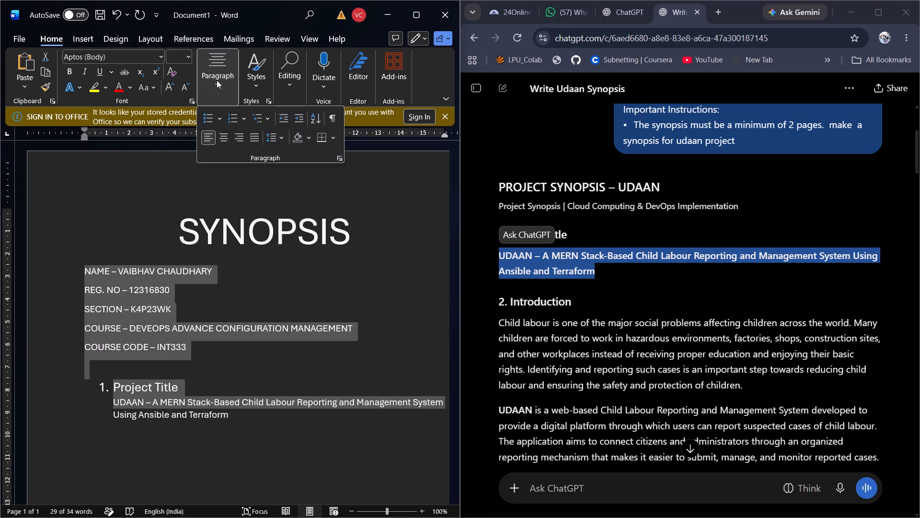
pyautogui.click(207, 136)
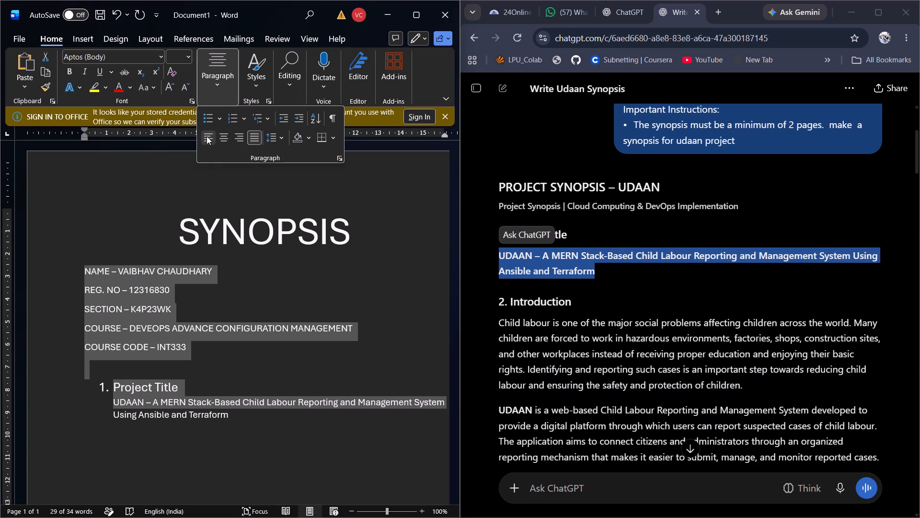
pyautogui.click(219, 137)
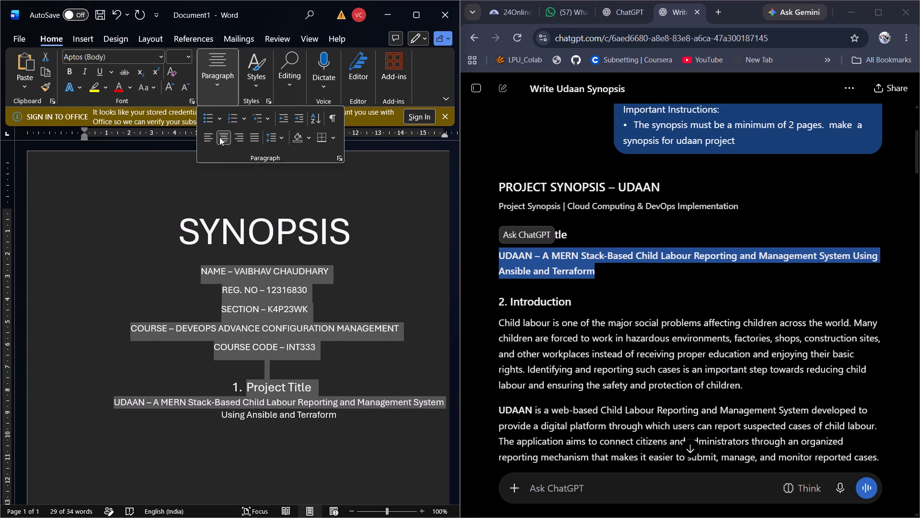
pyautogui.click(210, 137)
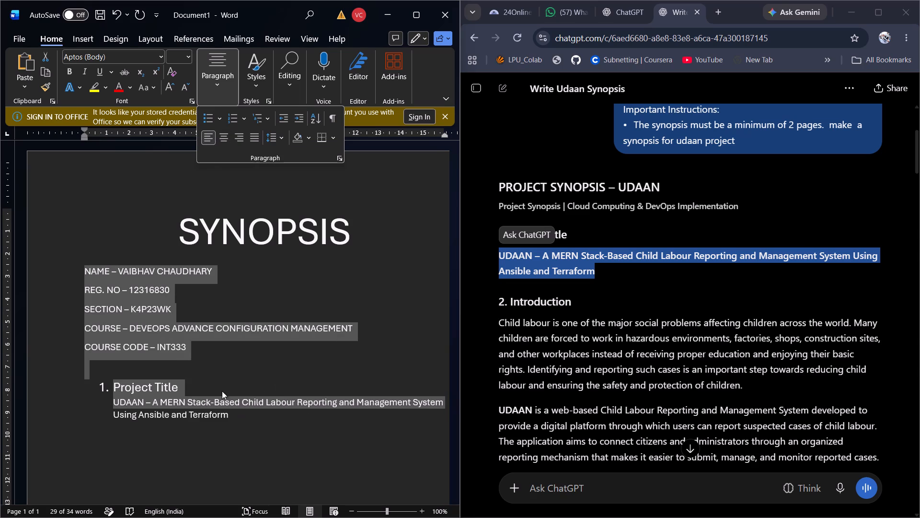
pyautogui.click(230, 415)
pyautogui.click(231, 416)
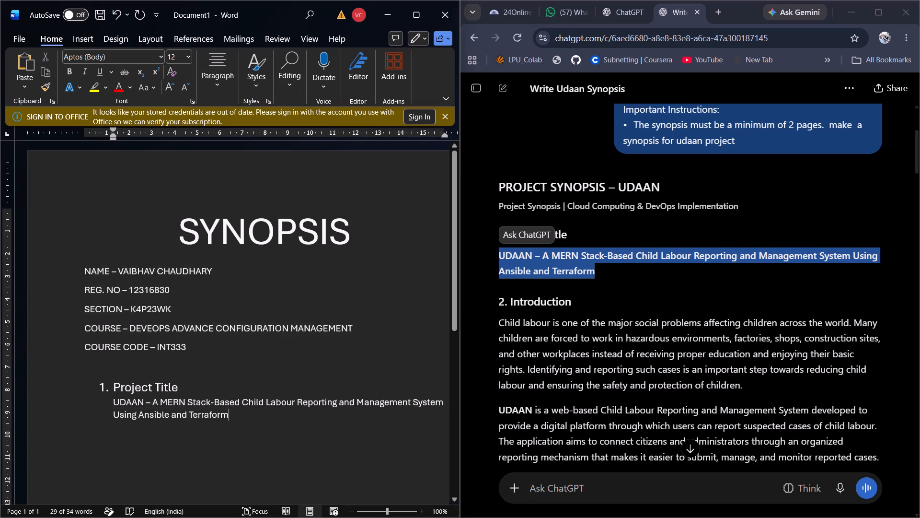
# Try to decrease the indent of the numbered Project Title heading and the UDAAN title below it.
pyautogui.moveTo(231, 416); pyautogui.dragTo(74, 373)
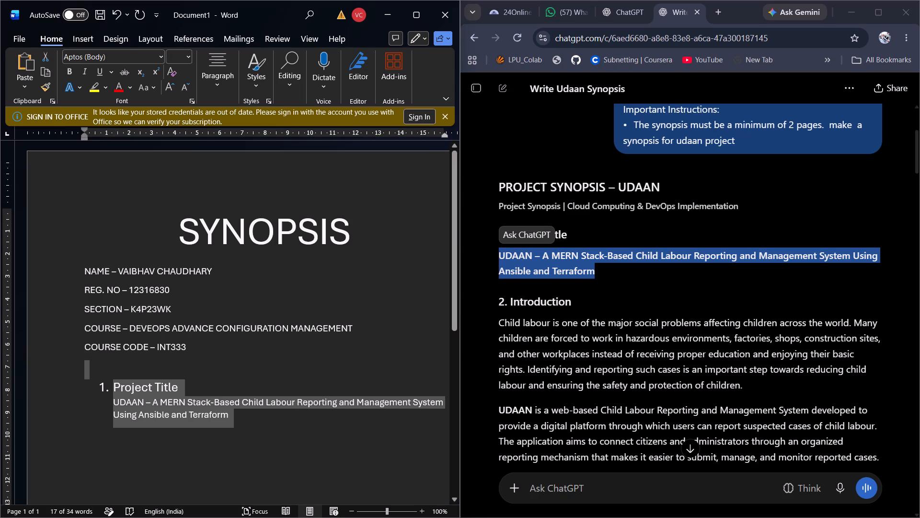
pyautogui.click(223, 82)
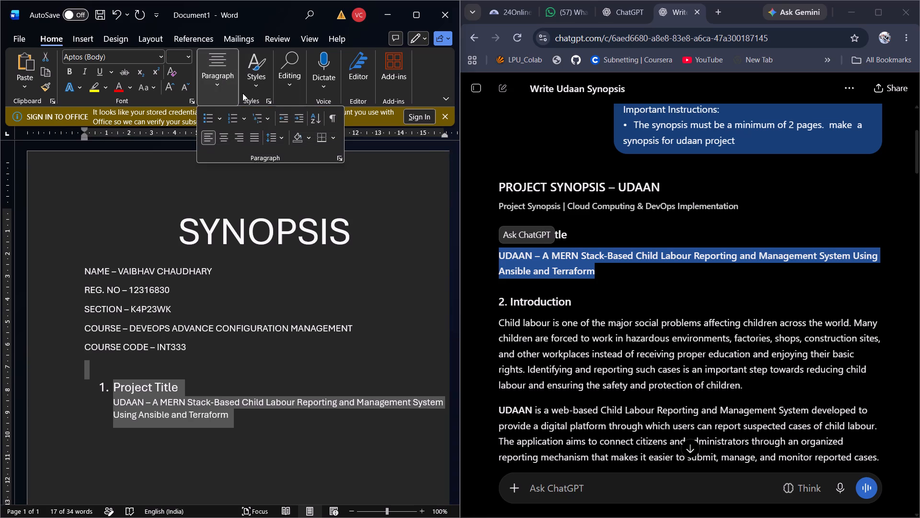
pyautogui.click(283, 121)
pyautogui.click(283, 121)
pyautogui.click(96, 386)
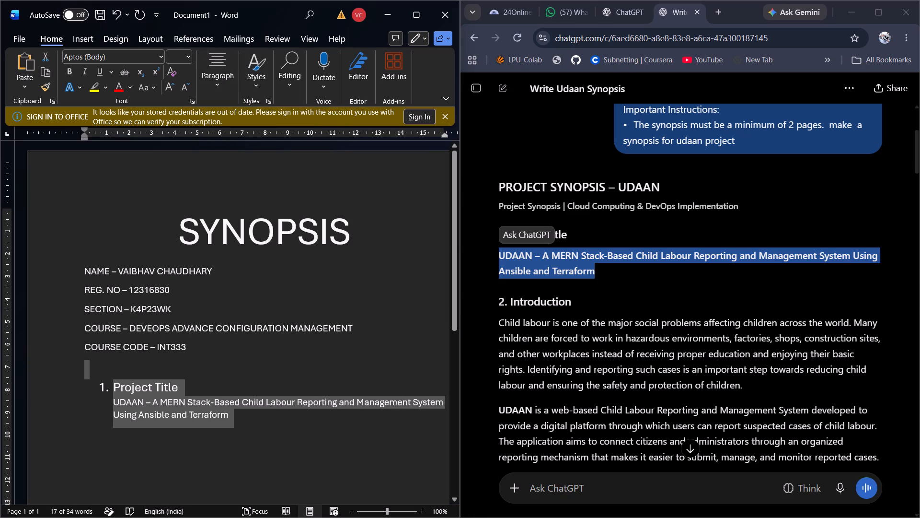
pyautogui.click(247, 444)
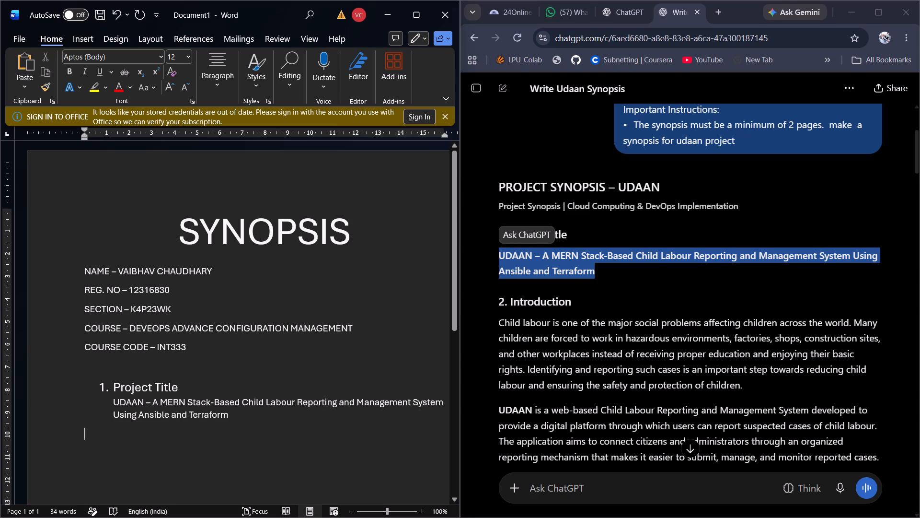
# Remove the numbering from the Project Title heading and align it and the UDAAN title with the left margin, keeping one blank line above.
pyautogui.click(101, 388)
pyautogui.press('BackSpace')
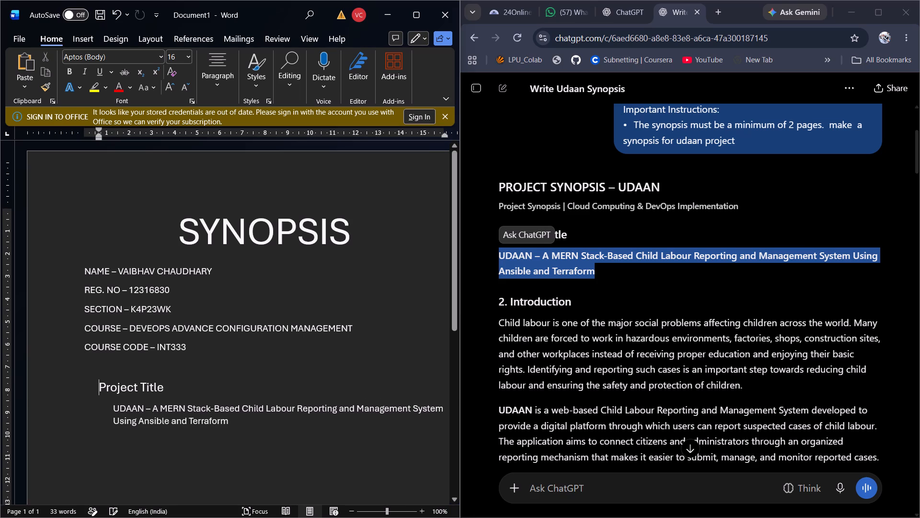
pyautogui.press('BackSpace')
pyautogui.press('BackSpace')
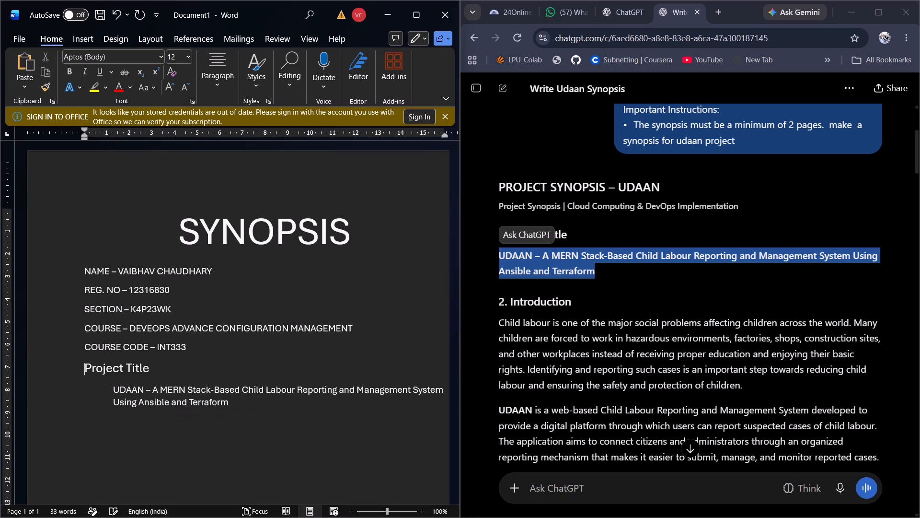
pyautogui.press('Return')
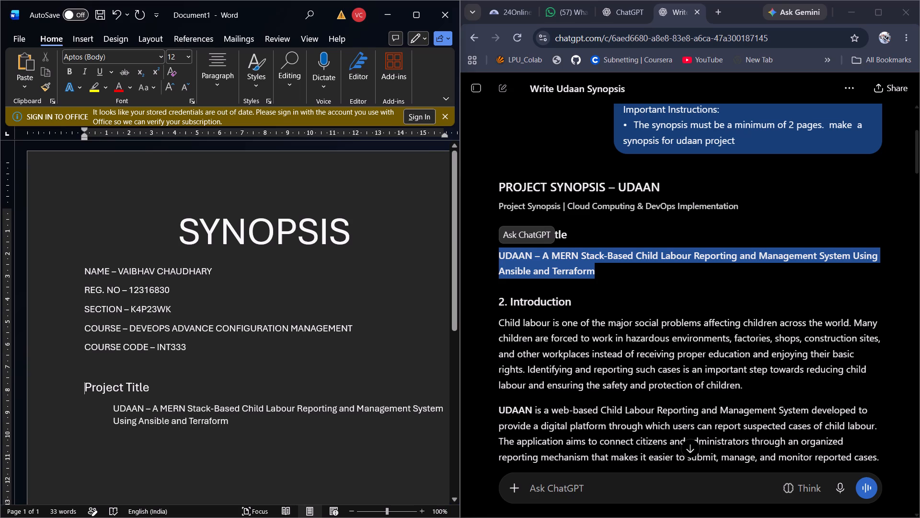
pyautogui.click(114, 411)
pyautogui.press('BackSpace')
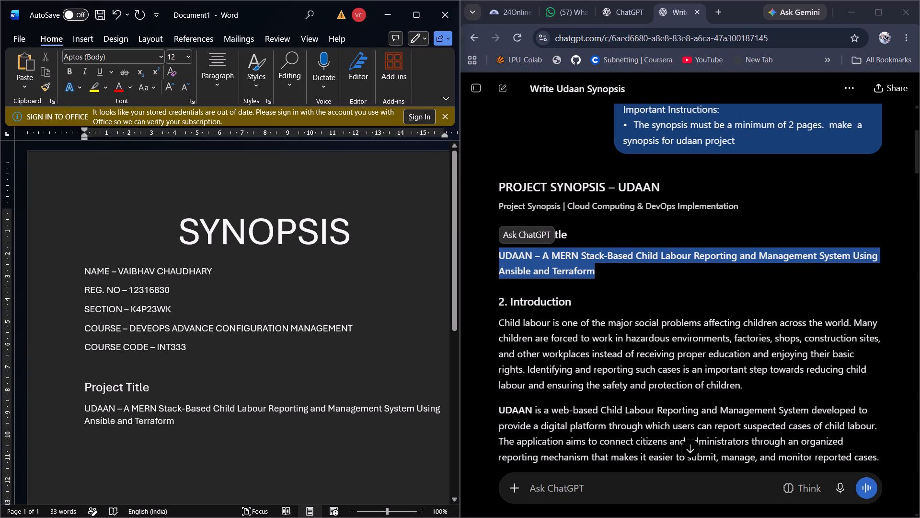
# Copy the Introduction heading without its number from the ChatGPT draft and paste it below the UDAAN title after a blank line.
pyautogui.click(222, 424)
pyautogui.scroll(-1, 222, 424)
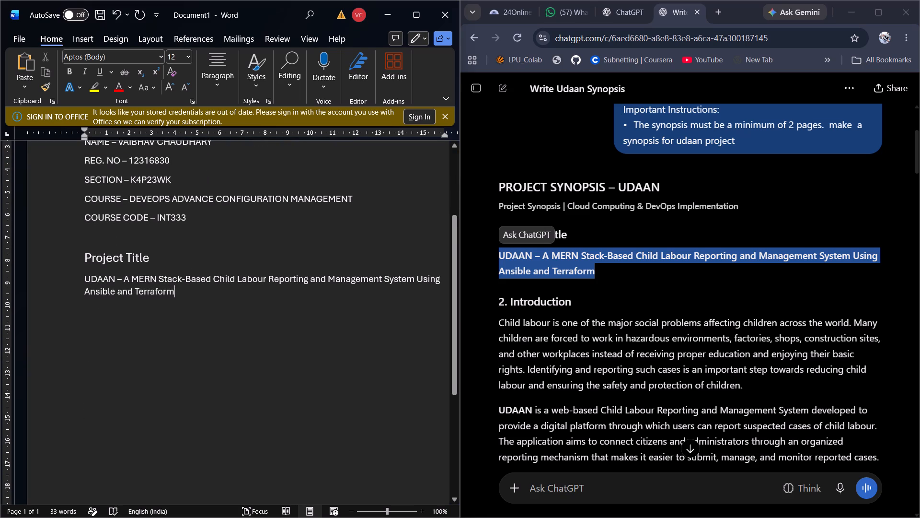
pyautogui.press('Return')
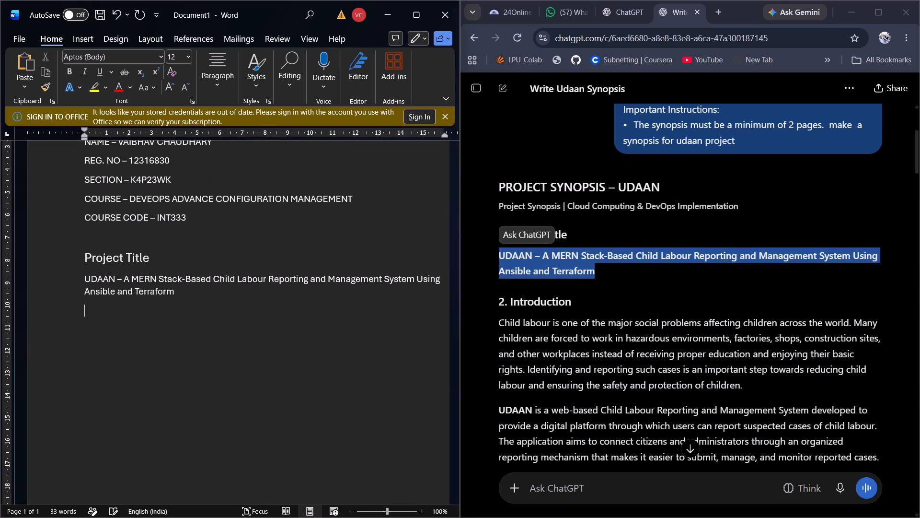
pyautogui.press('Return')
pyautogui.moveTo(509, 301); pyautogui.dragTo(575, 302)
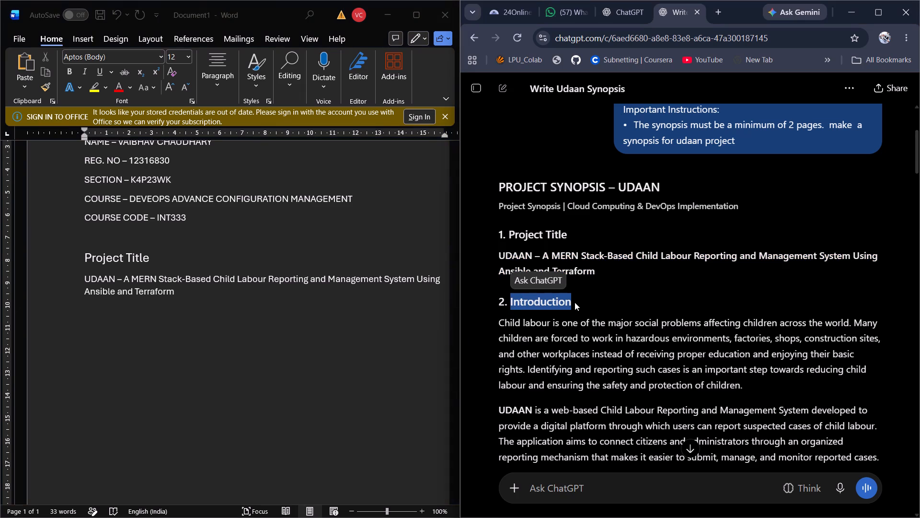
pyautogui.hotkey('ctrl', 'c')
pyautogui.click(160, 355)
pyautogui.hotkey('ctrl', 'v')
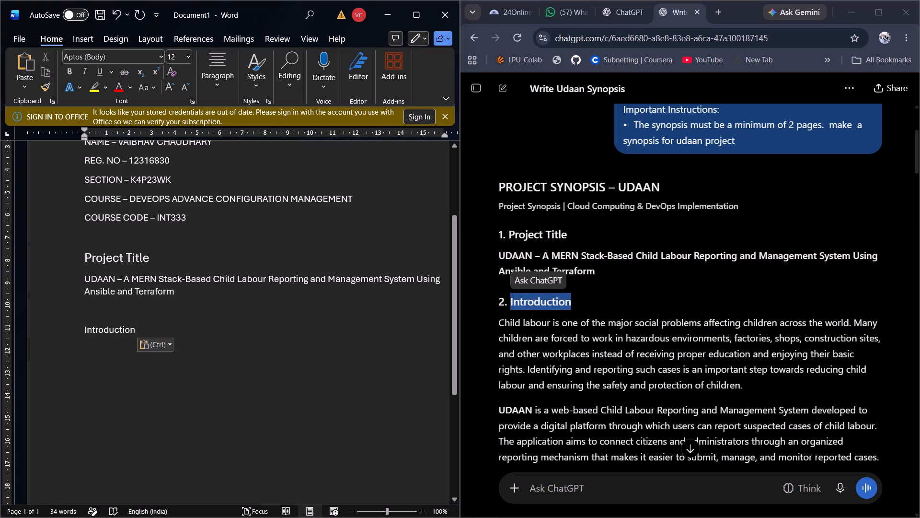
# Copy the draft from the first Introduction paragraph through the end of the Conclusion and paste it below the Introduction heading in Word.
pyautogui.press('Return')
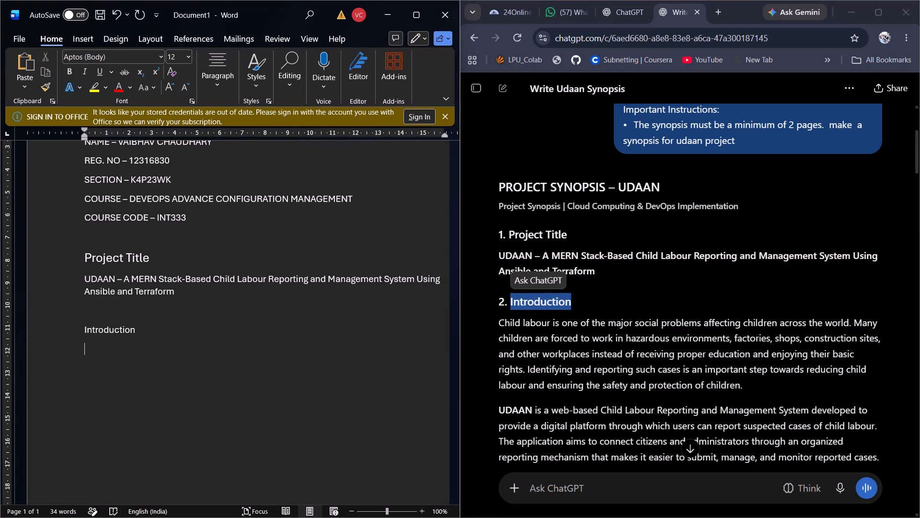
pyautogui.moveTo(500, 324); pyautogui.dragTo(571, 251)
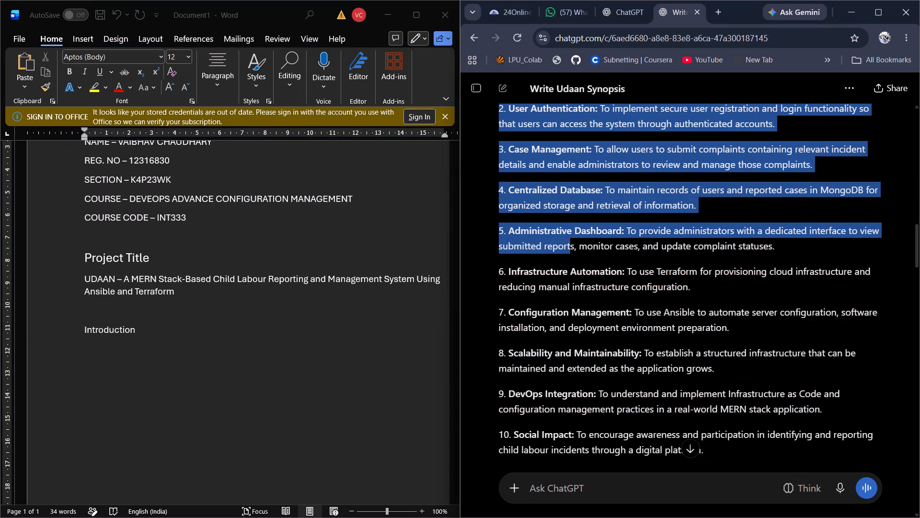
pyautogui.moveTo(571, 251); pyautogui.dragTo(623, 423)
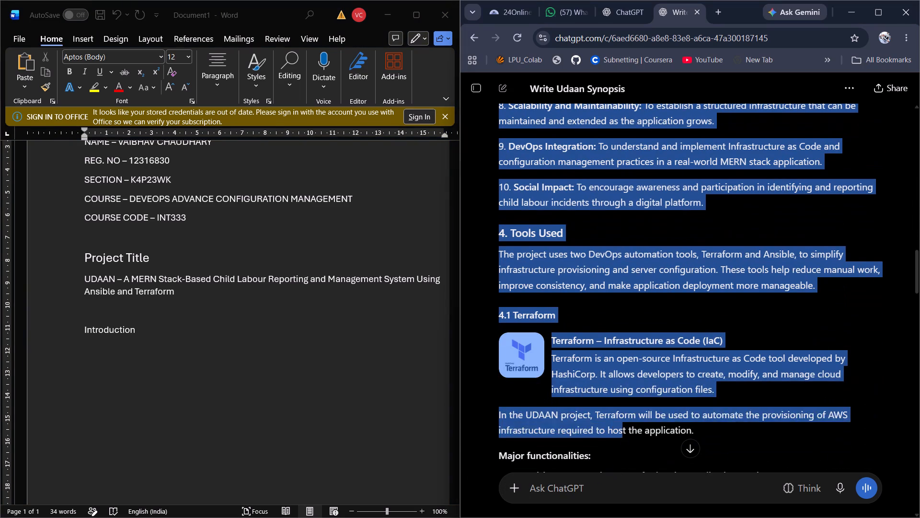
pyautogui.moveTo(623, 423); pyautogui.dragTo(629, 329)
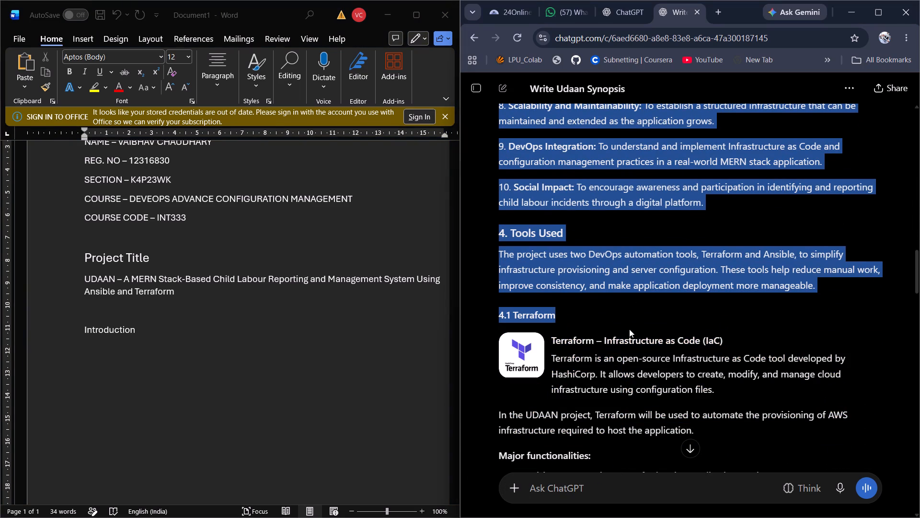
pyautogui.moveTo(629, 329); pyautogui.dragTo(604, 436)
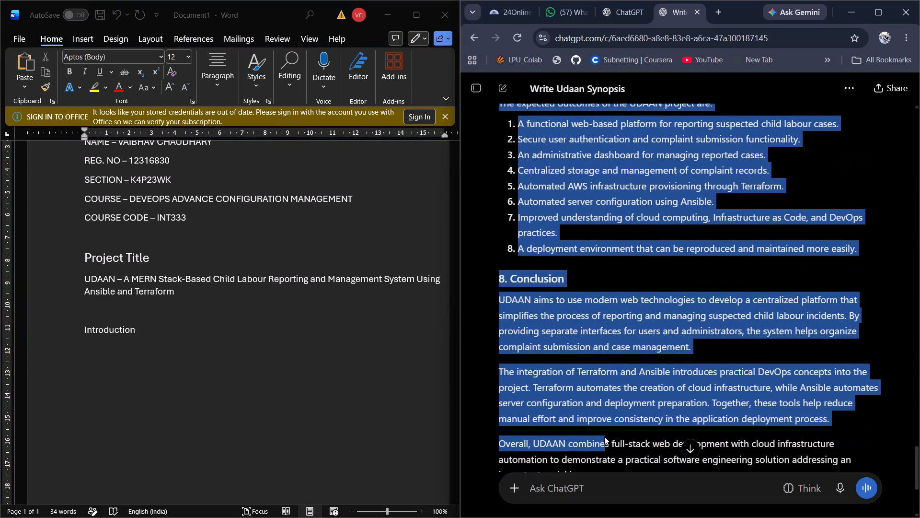
pyautogui.moveTo(604, 436); pyautogui.dragTo(645, 379)
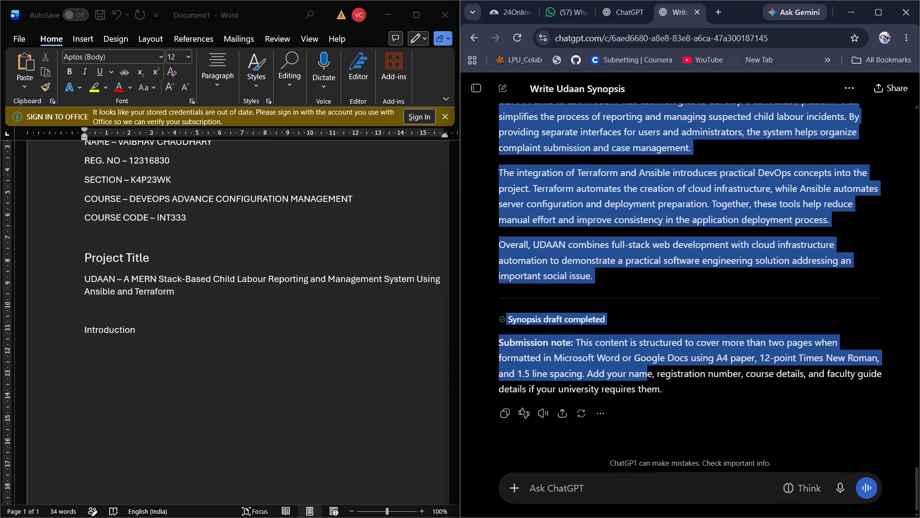
pyautogui.moveTo(645, 379); pyautogui.dragTo(603, 284)
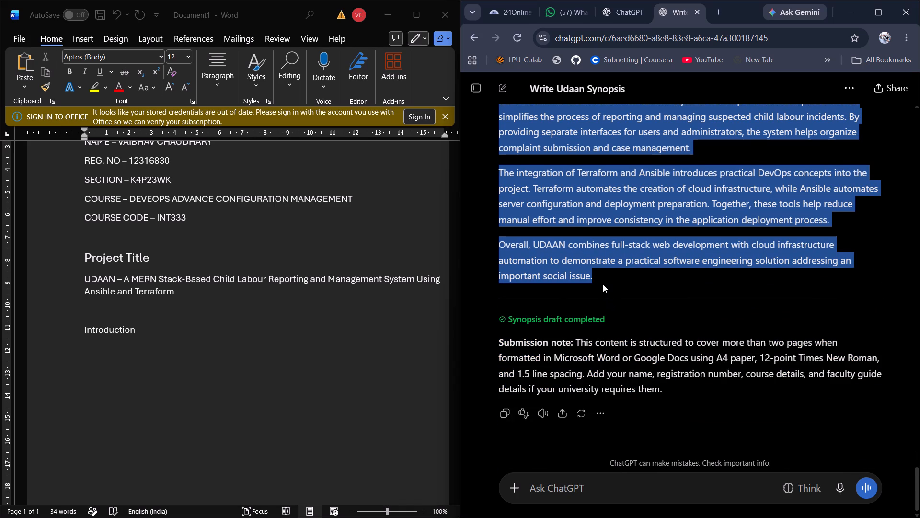
pyautogui.hotkey('ctrl', 'c')
pyautogui.click(178, 341)
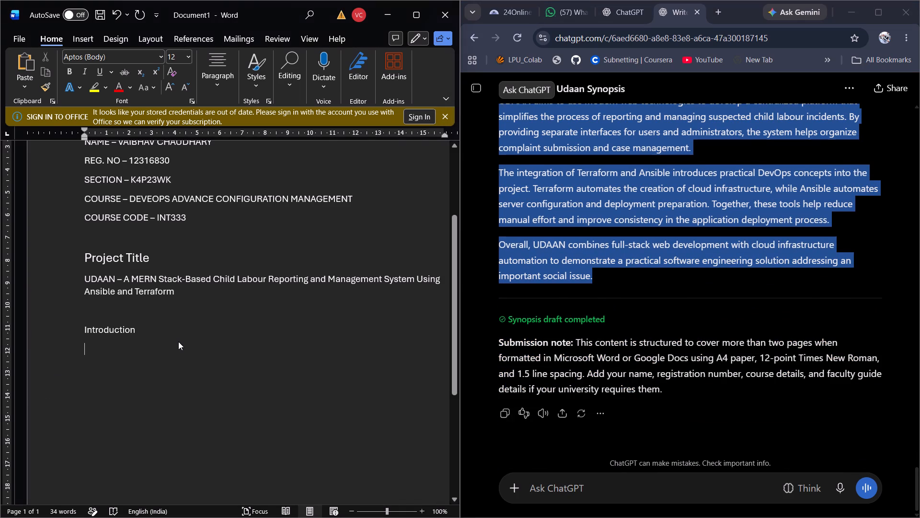
pyautogui.hotkey('ctrl', 'v')
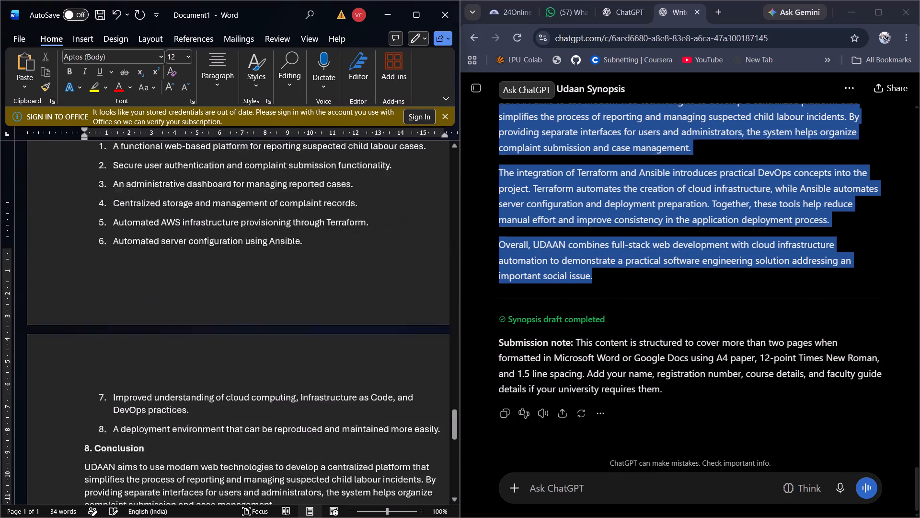
# Maximize the Word window and review the content and layout of the pasted synopsis from the title page to the Conclusion.
pyautogui.click(420, 9)
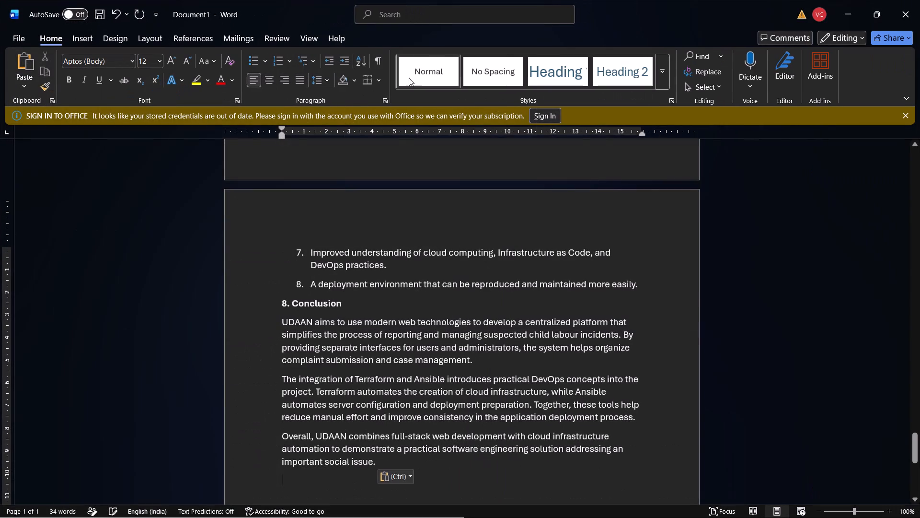
pyautogui.scroll(5, 279, 315)
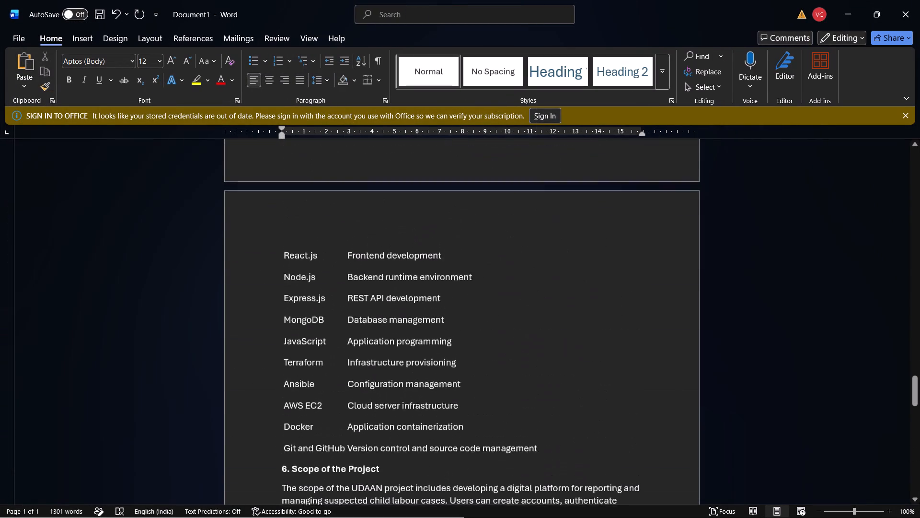
pyautogui.scroll(11, 279, 315)
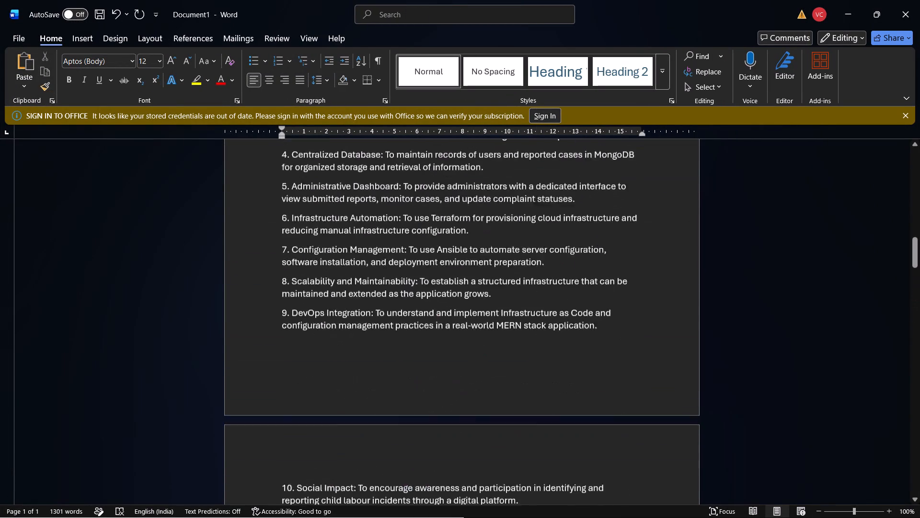
pyautogui.scroll(11, 279, 315)
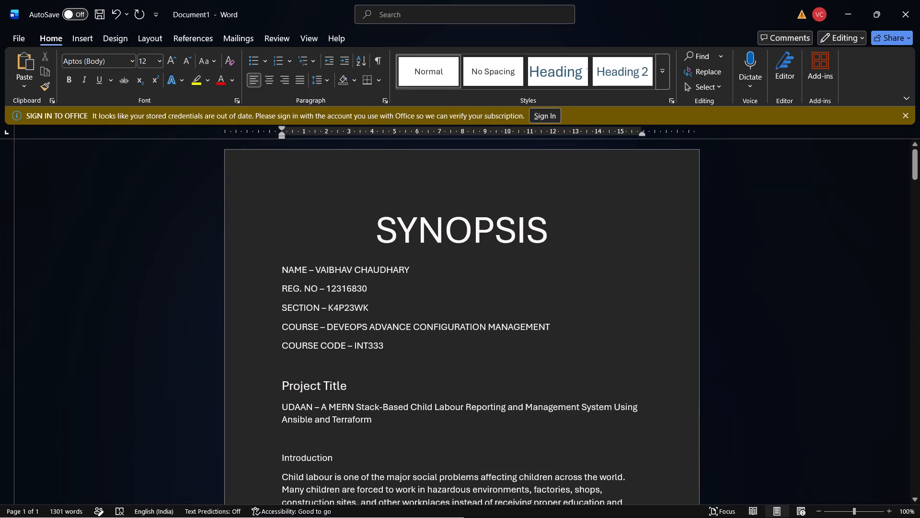
pyautogui.scroll(-6, 279, 315)
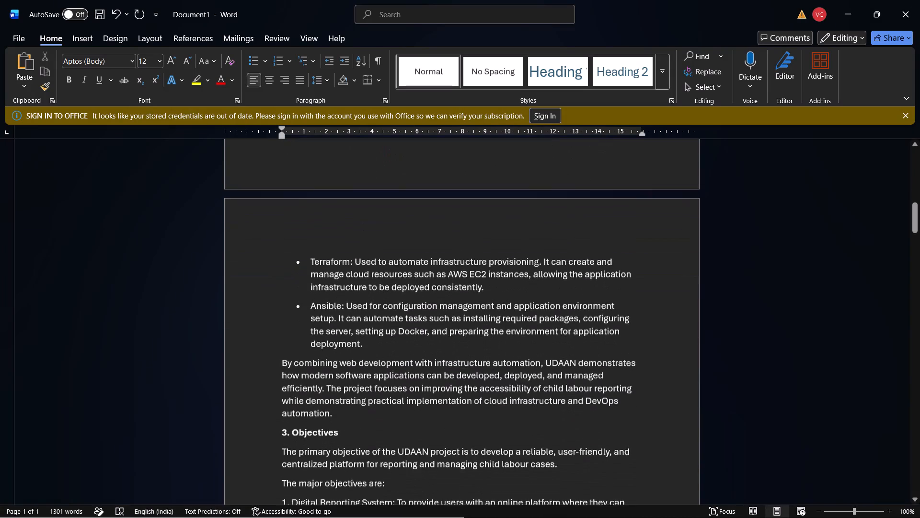
pyautogui.scroll(-5, 279, 315)
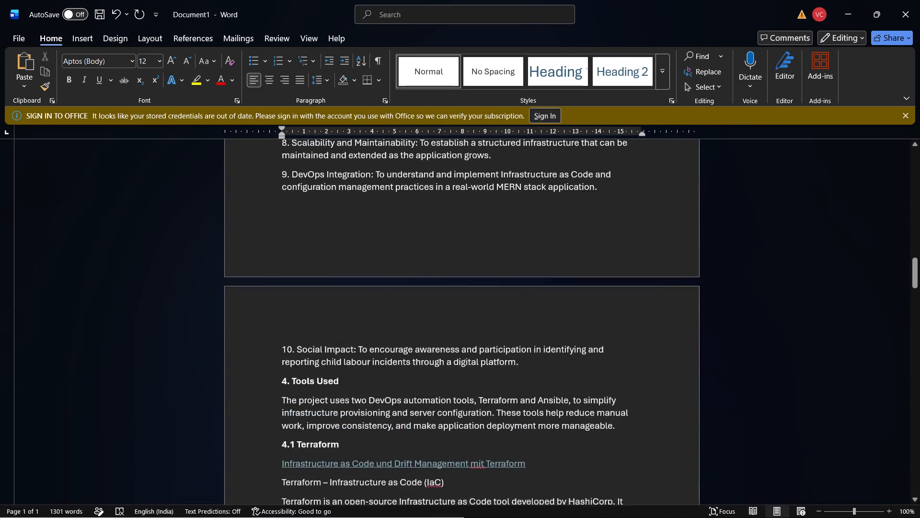
pyautogui.scroll(-7, 279, 315)
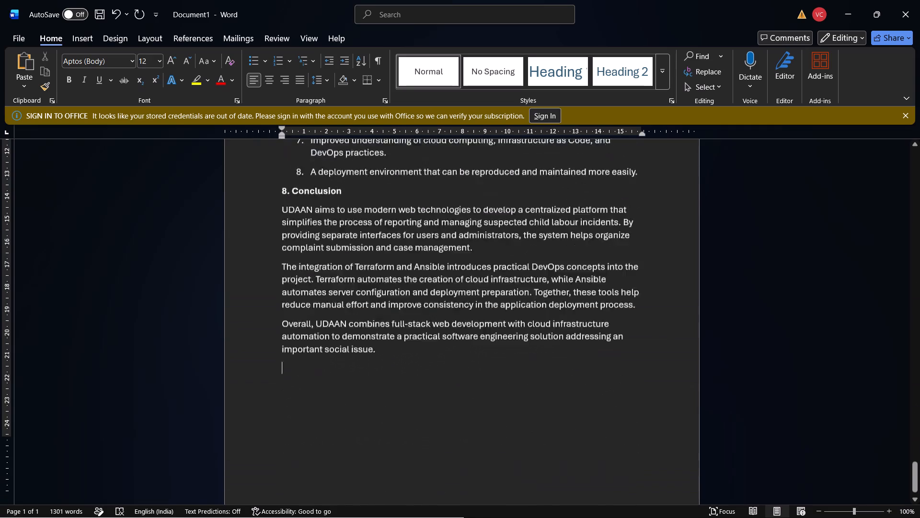
pyautogui.scroll(-2, 279, 315)
pyautogui.scroll(20, 279, 315)
pyautogui.scroll(10, 279, 315)
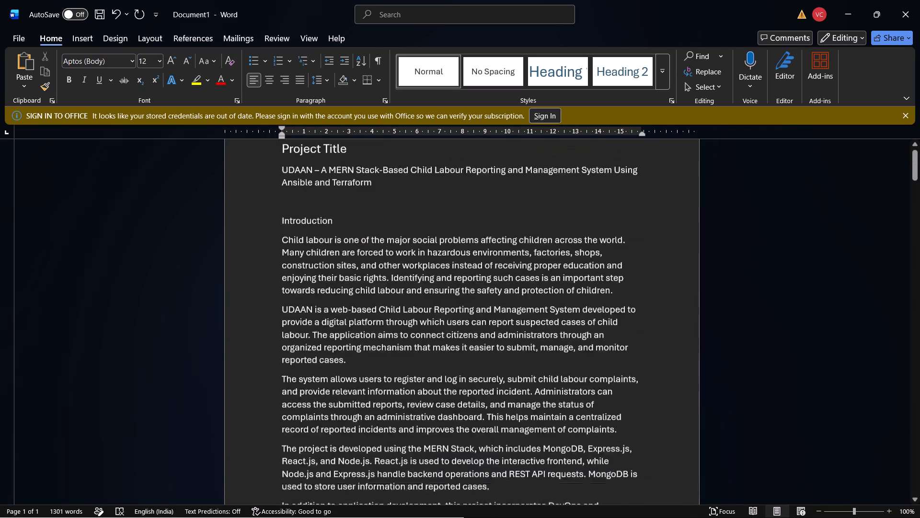
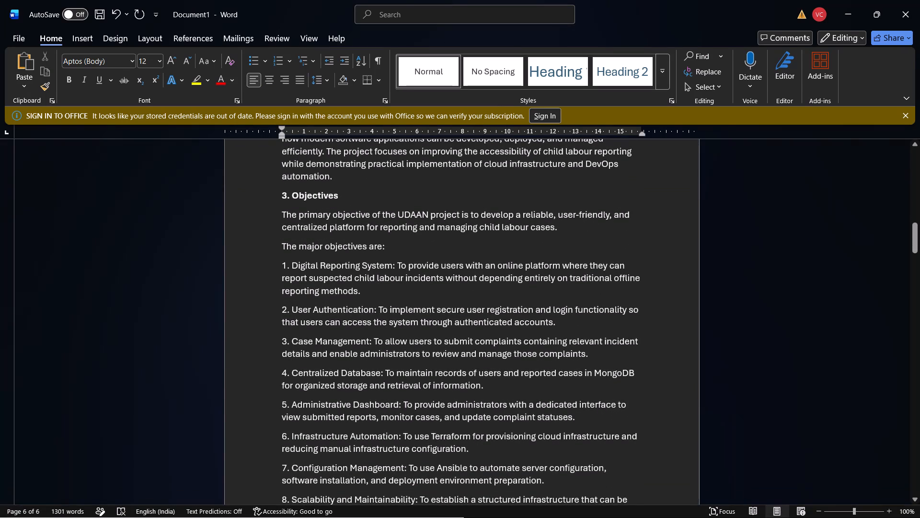
pyautogui.scroll(-6, 435, 383)
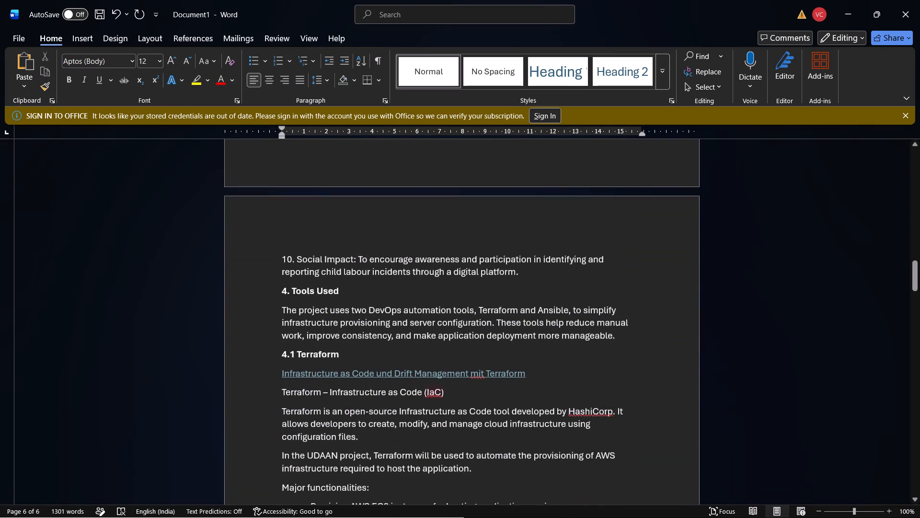
pyautogui.scroll(-4, 435, 383)
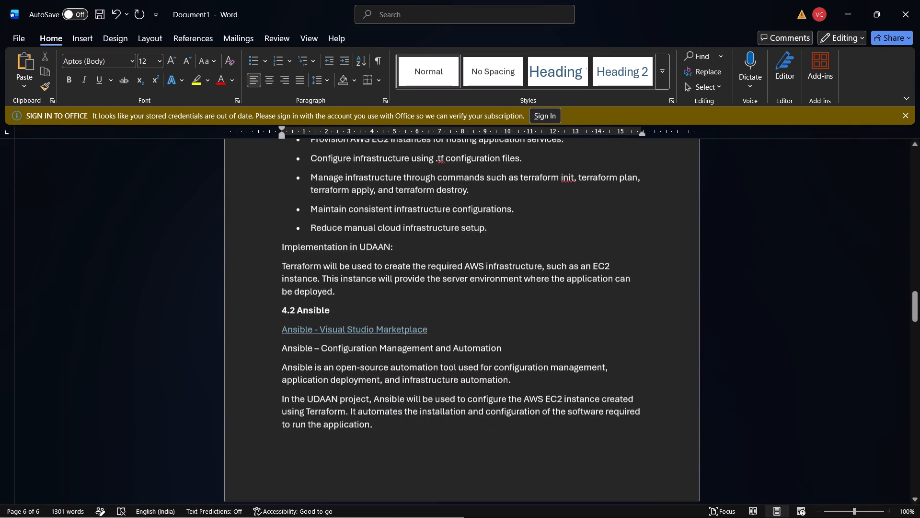
pyautogui.scroll(-1, 435, 383)
pyautogui.scroll(1, 435, 383)
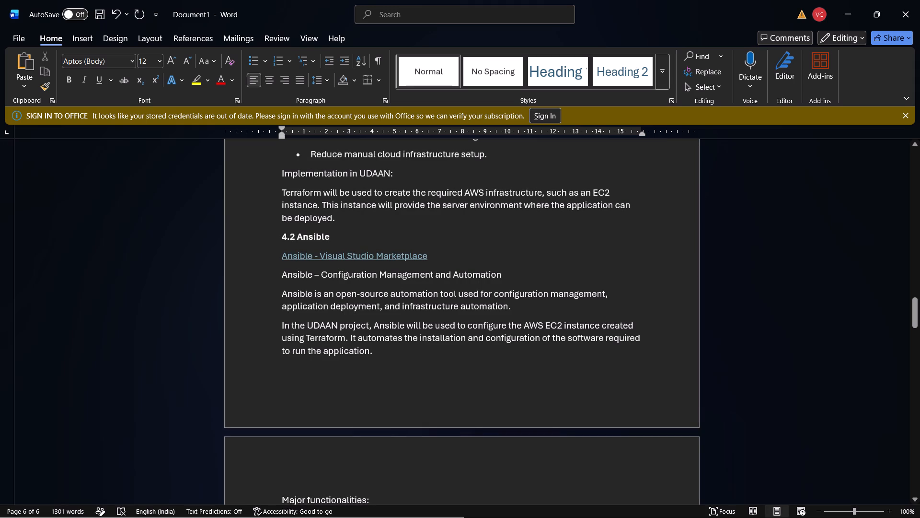
pyautogui.moveTo(450, 252); pyautogui.dragTo(341, 248)
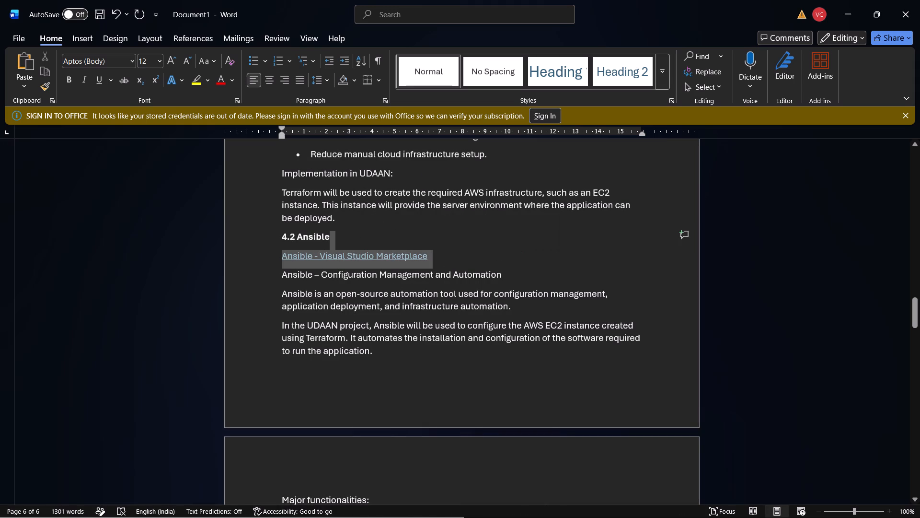
pyautogui.moveTo(341, 248); pyautogui.dragTo(280, 258)
pyautogui.press('BackSpace')
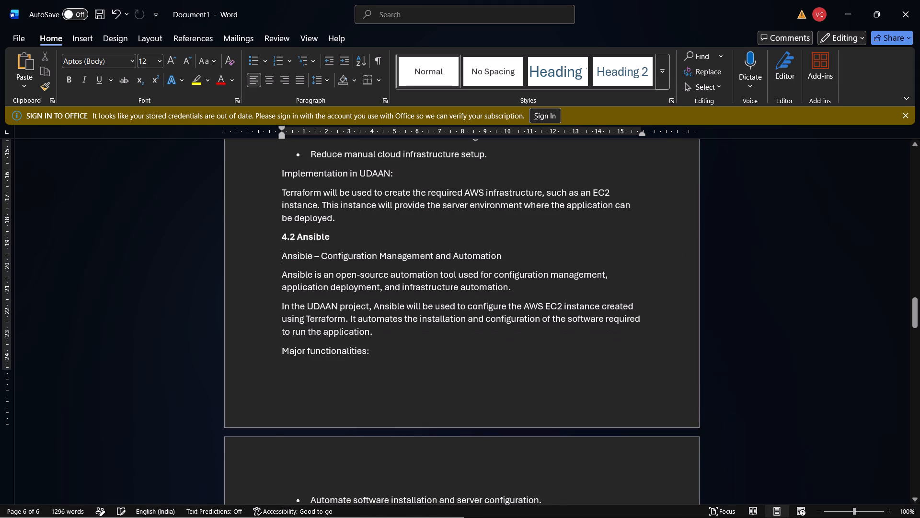
# Select the "Infrastructure as Code und Drift Management mit Terraform" hyperlink line below the 4.1 Terraform heading and open its link in Chrome.
pyautogui.scroll(3, 280, 258)
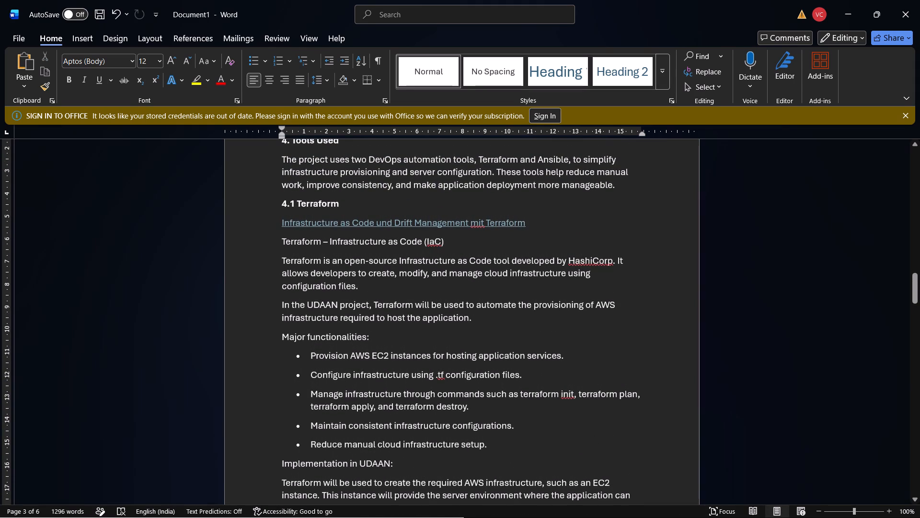
pyautogui.moveTo(529, 224); pyautogui.dragTo(265, 220)
pyautogui.keyDown('ctrl'); pyautogui.click(299, 220); pyautogui.keyUp('ctrl')
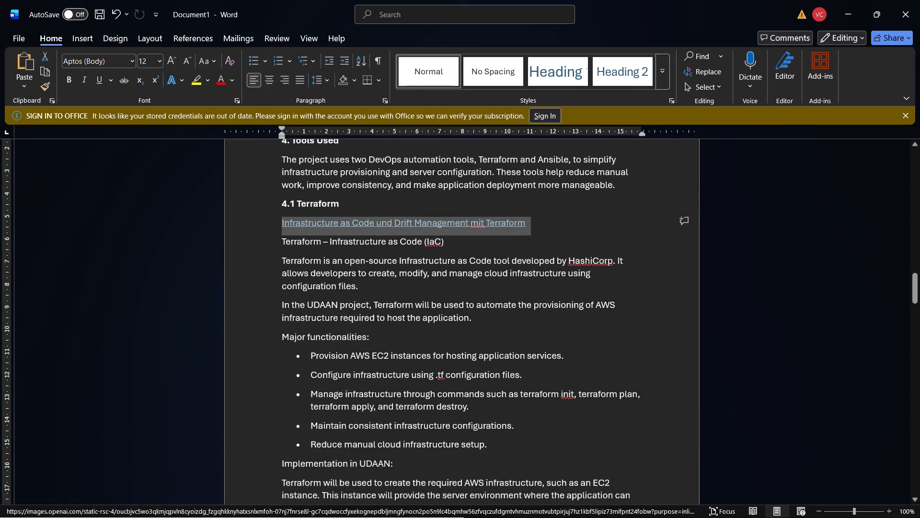
pyautogui.scroll(-4, 697, 302)
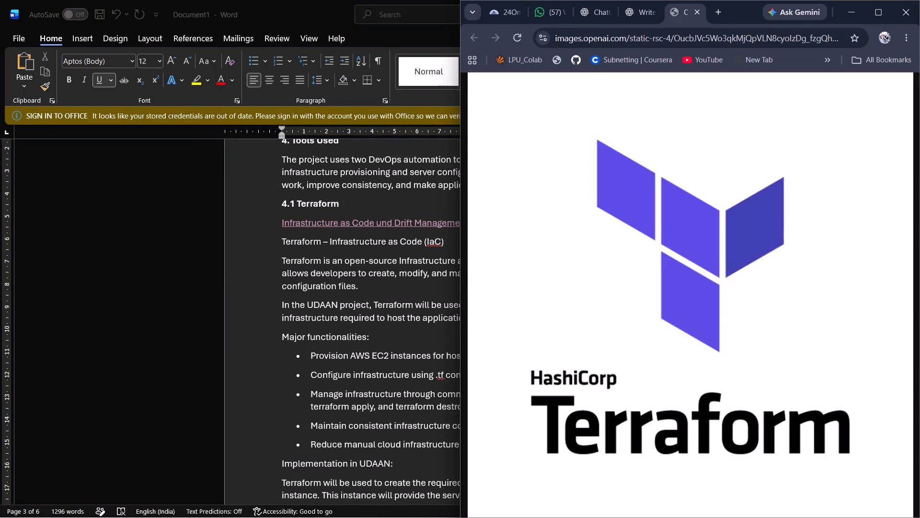
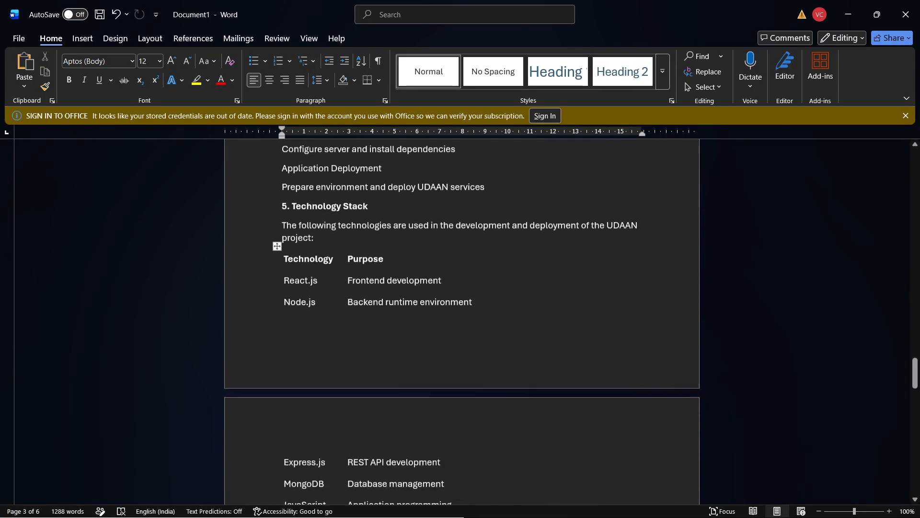
# Review the synopsis from the Technology Stack table through the Conclusion, including section headings, and return to the project title and Introduction.
pyautogui.scroll(-3, 516, 288)
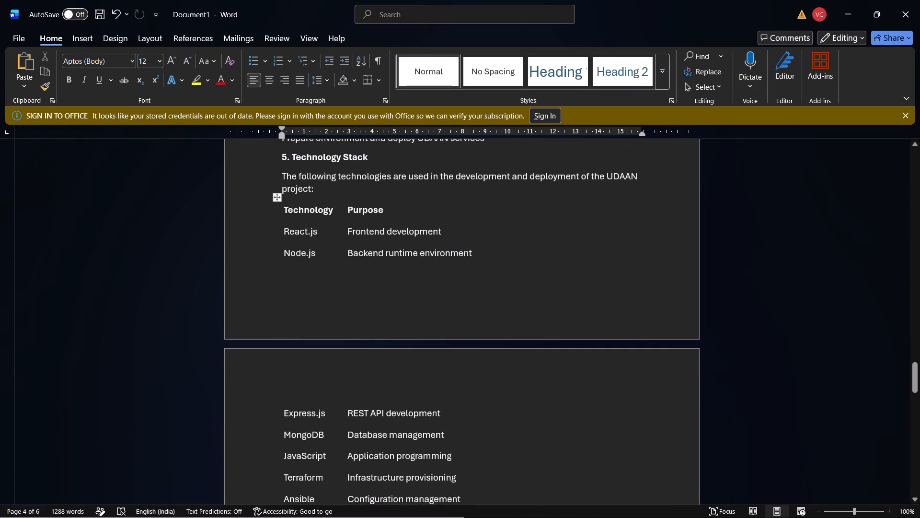
pyautogui.scroll(-2, 516, 288)
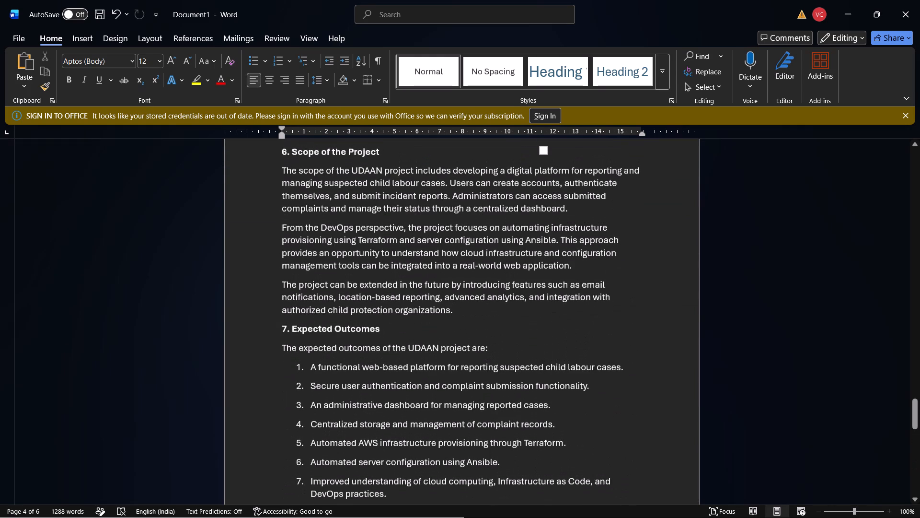
pyautogui.scroll(-2, 516, 288)
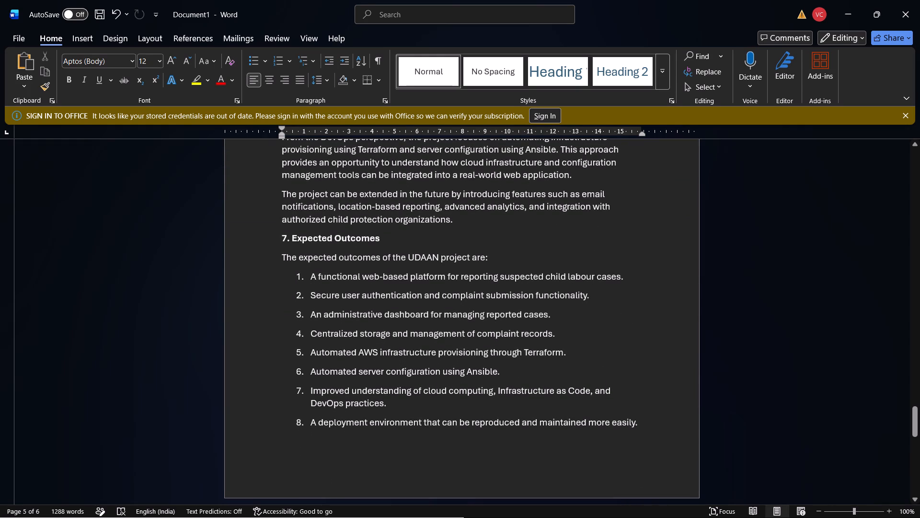
pyautogui.scroll(2, 418, 420)
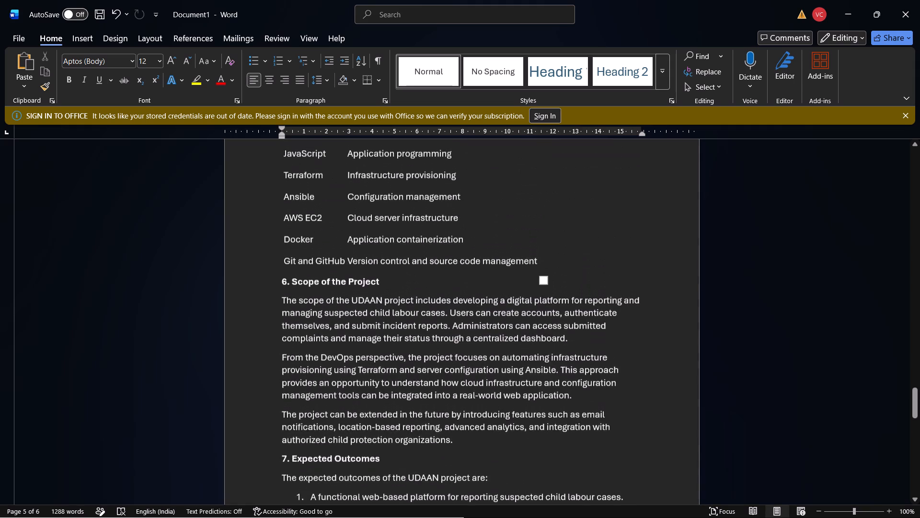
pyautogui.scroll(3, 418, 420)
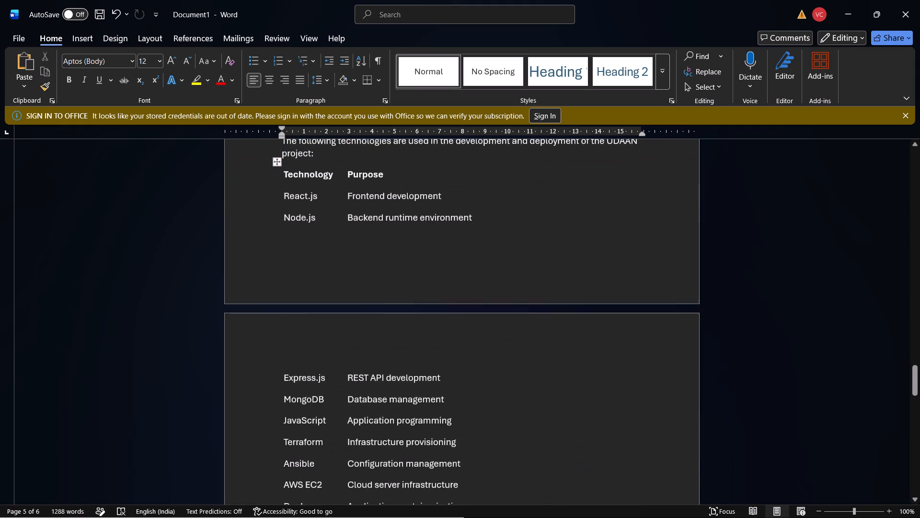
pyautogui.scroll(11, 418, 420)
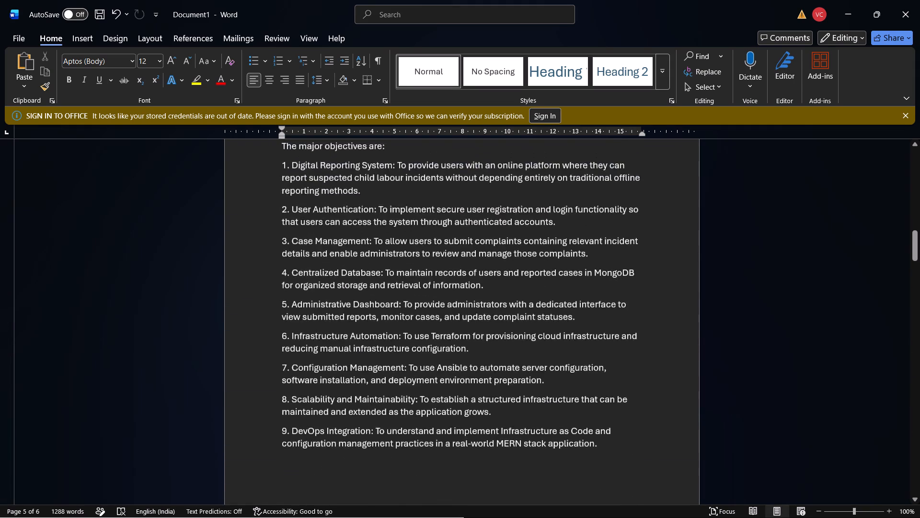
pyautogui.scroll(3, 418, 420)
pyautogui.scroll(-13, 418, 420)
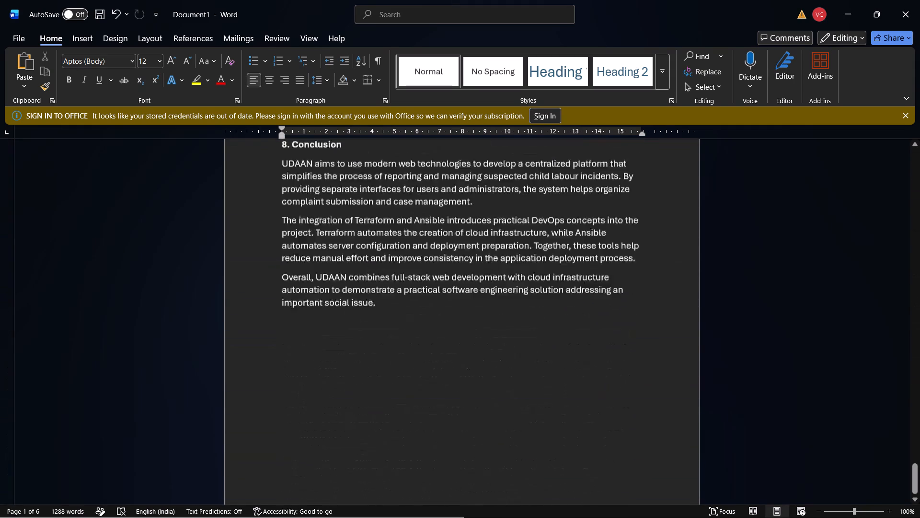
pyautogui.scroll(-5, 418, 420)
pyautogui.scroll(1, 418, 420)
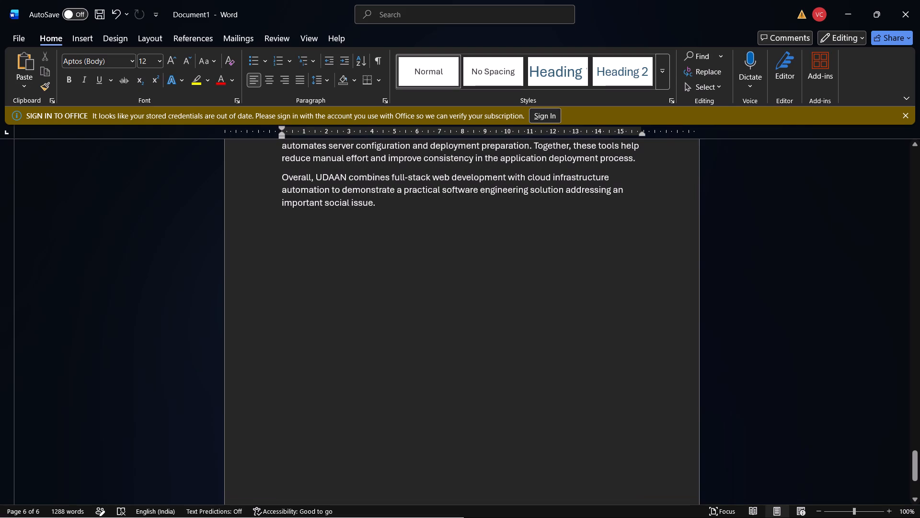
pyautogui.scroll(2, 418, 420)
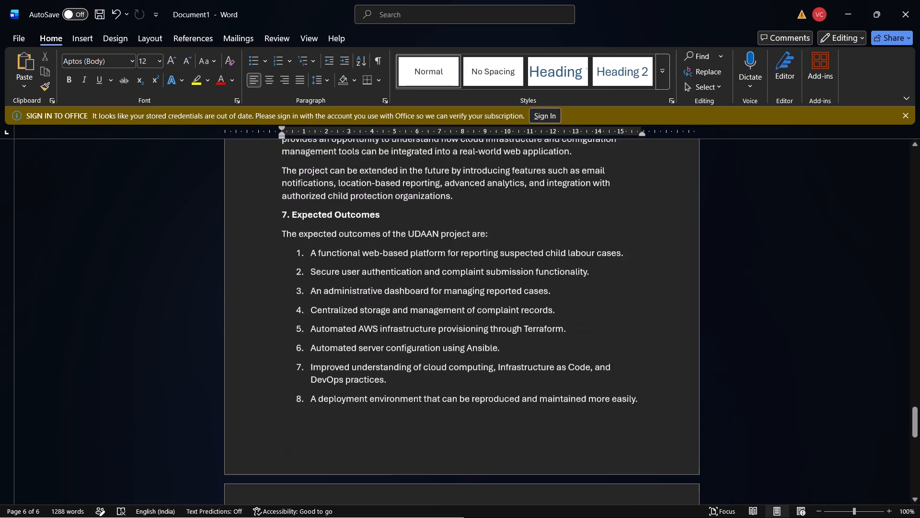
pyautogui.scroll(2, 418, 420)
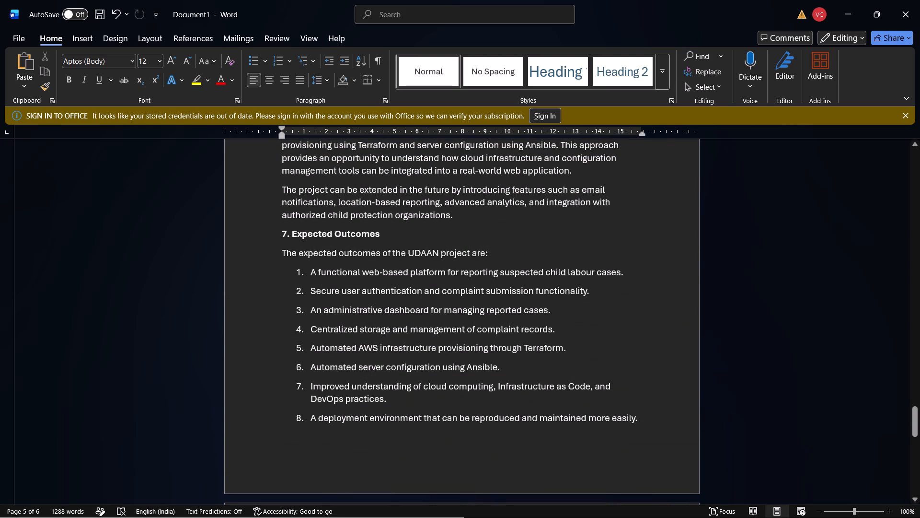
pyautogui.scroll(-4, 337, 375)
pyautogui.scroll(2, 337, 375)
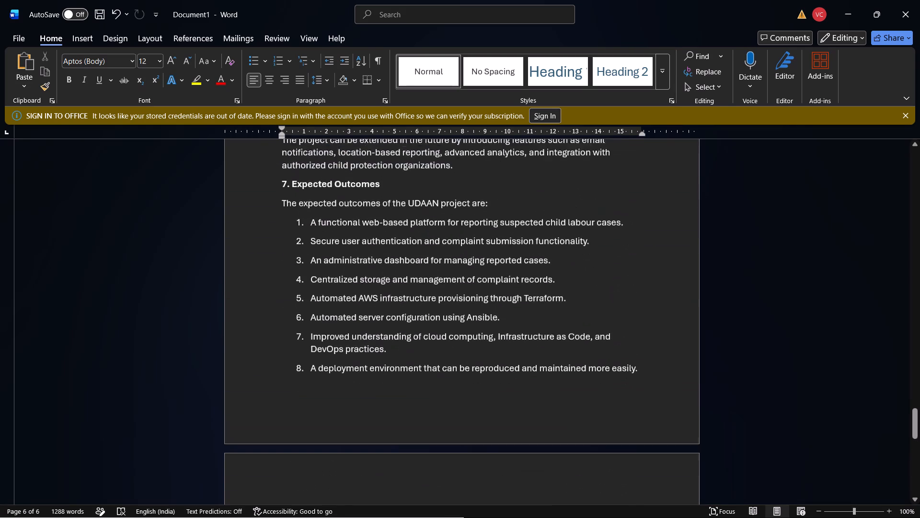
pyautogui.scroll(1, 337, 375)
pyautogui.click(281, 226)
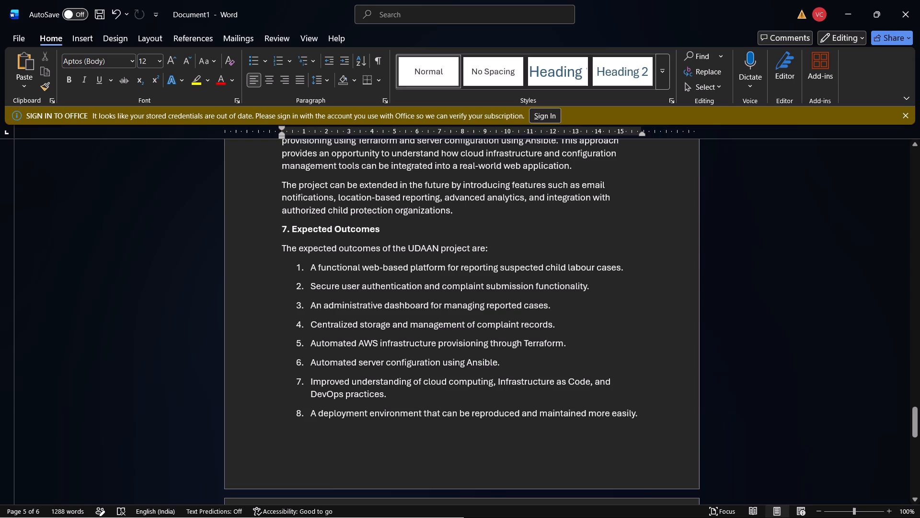
pyautogui.scroll(5, 281, 226)
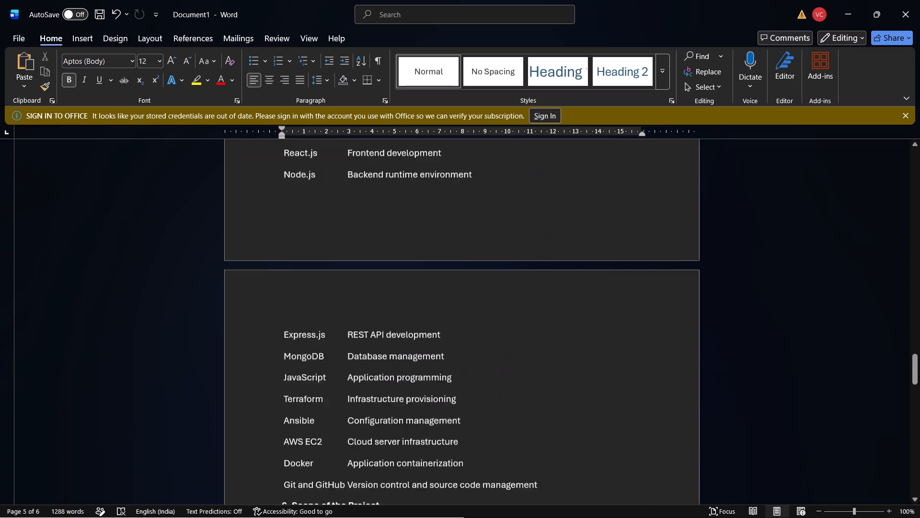
pyautogui.scroll(14, 281, 226)
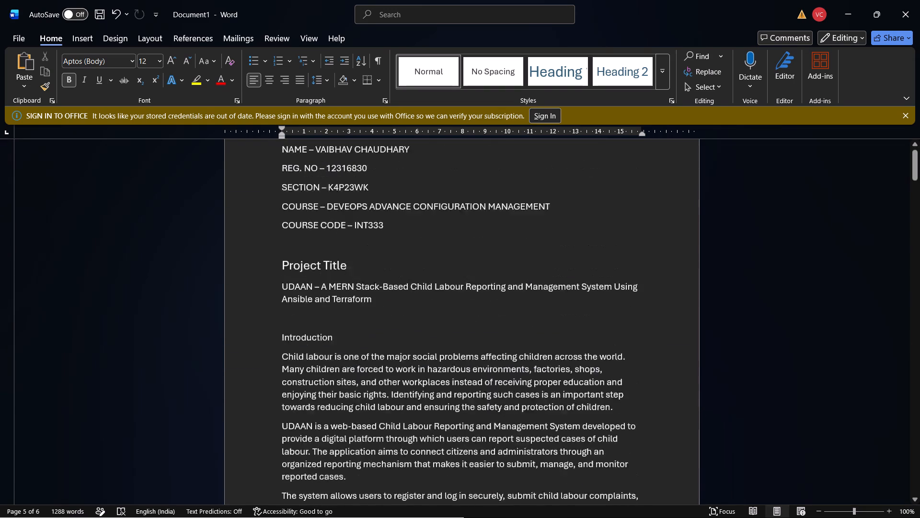
pyautogui.scroll(1, 281, 226)
pyautogui.scroll(-2, 281, 226)
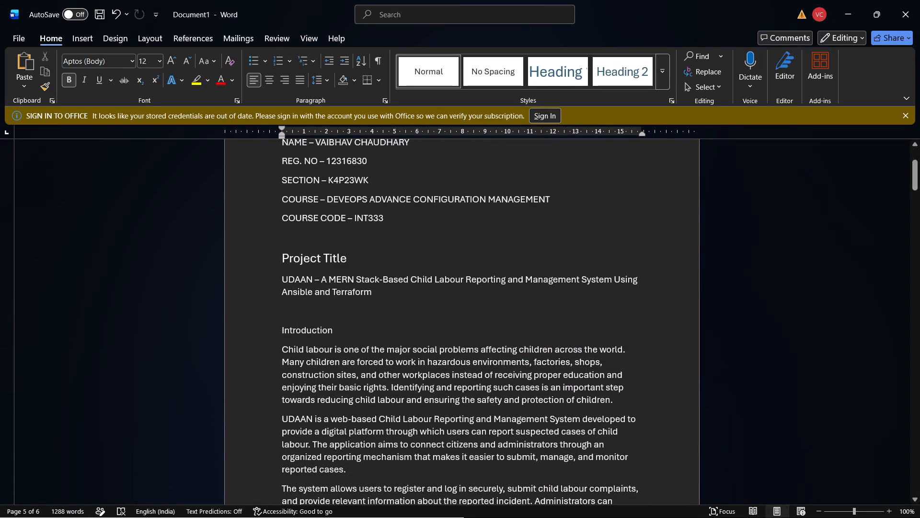
# Compare with the "3. Objectives" heading and replace the Introduction heading with "2.I" before the paragraph starting "Child labour".
pyautogui.click(337, 326)
pyautogui.scroll(-2, 337, 326)
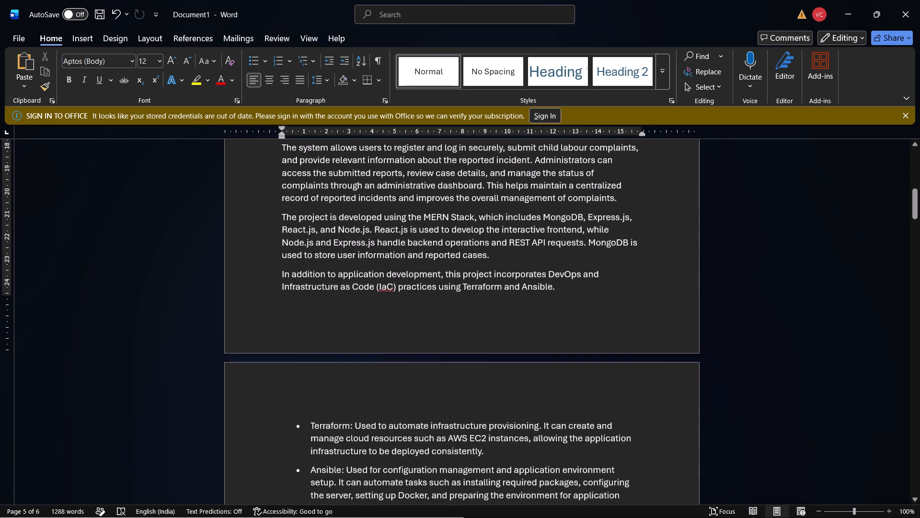
pyautogui.scroll(-3, 337, 326)
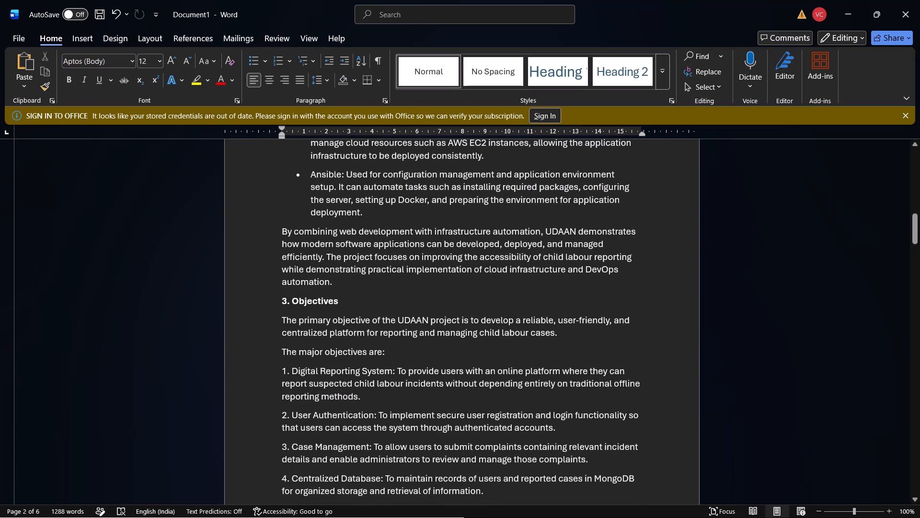
pyautogui.moveTo(339, 303); pyautogui.dragTo(285, 300)
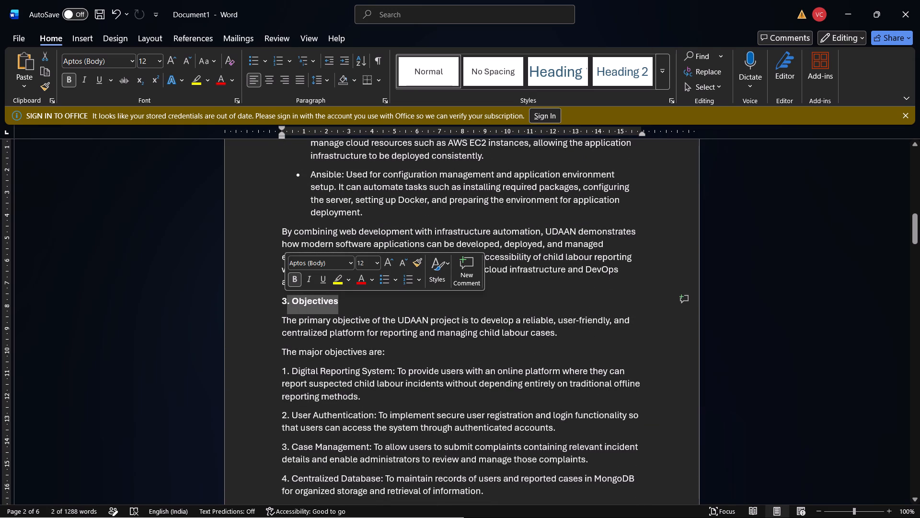
pyautogui.click(399, 309)
pyautogui.scroll(4, 399, 309)
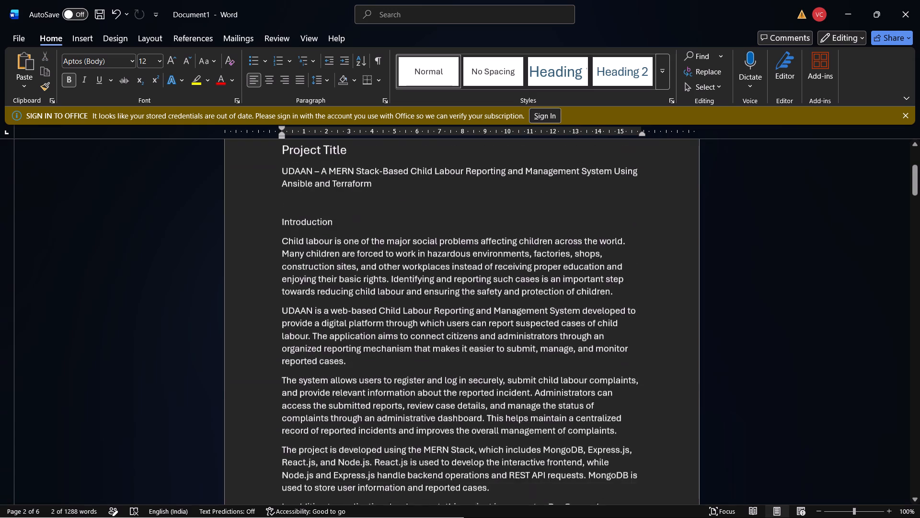
pyautogui.scroll(1, 399, 309)
pyautogui.moveTo(335, 271); pyautogui.dragTo(281, 279)
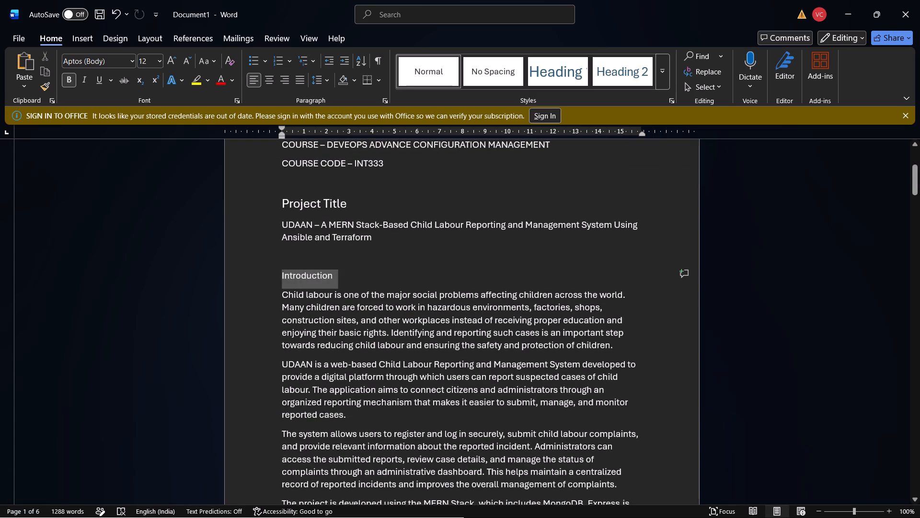
pyautogui.moveTo(281, 279); pyautogui.dragTo(281, 278)
pyautogui.press('BackSpace')
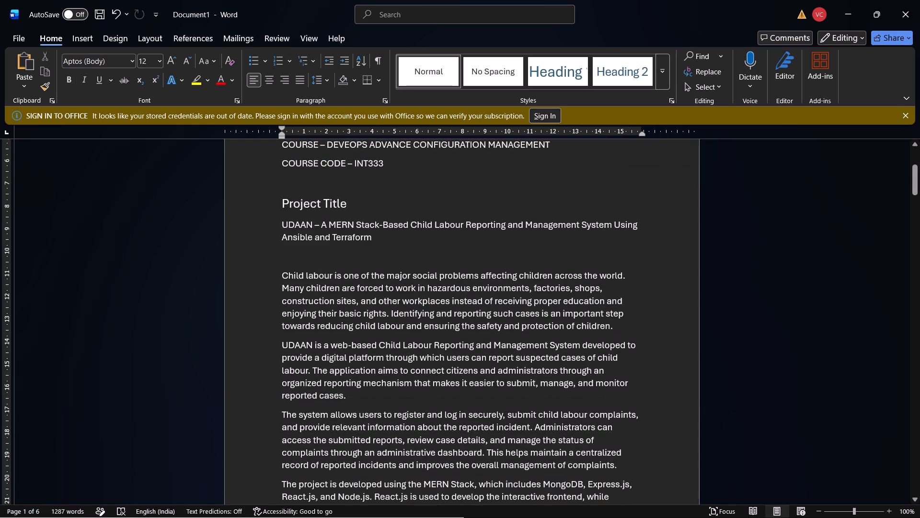
pyautogui.press('2')
pyautogui.press('.')
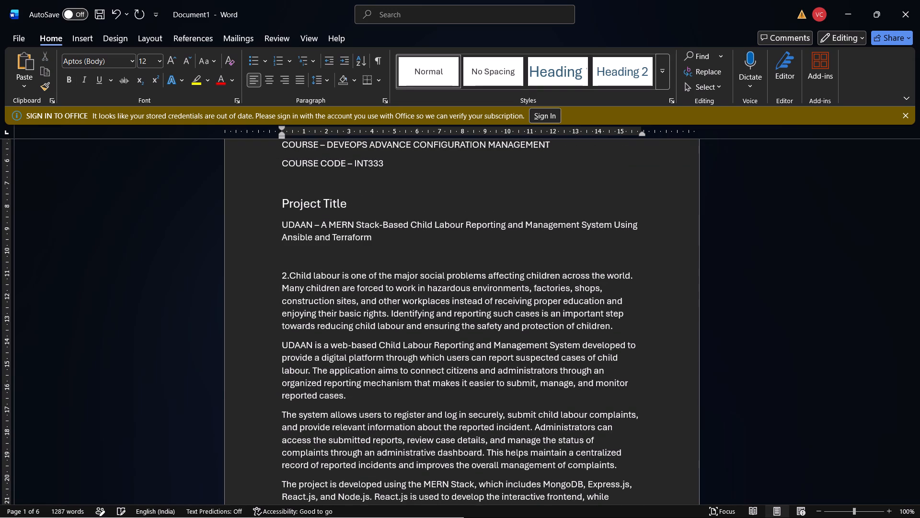
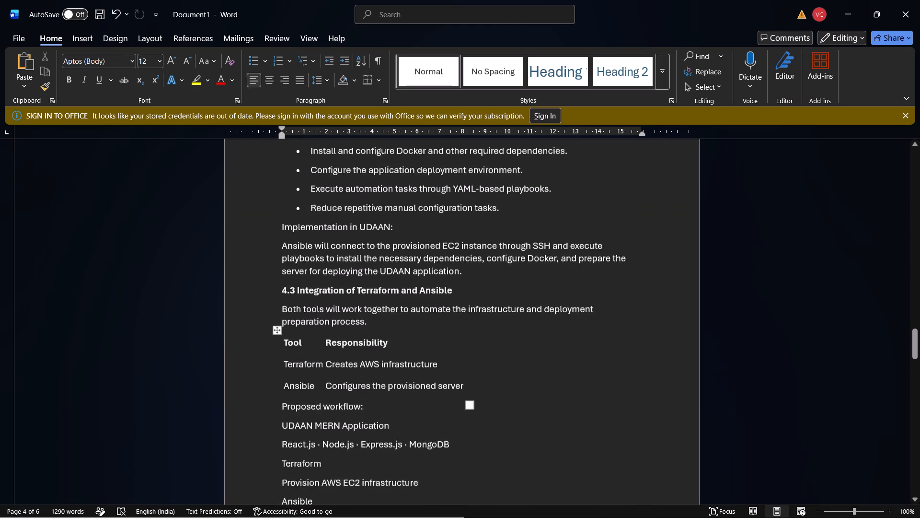
pyautogui.scroll(-2, 392, 330)
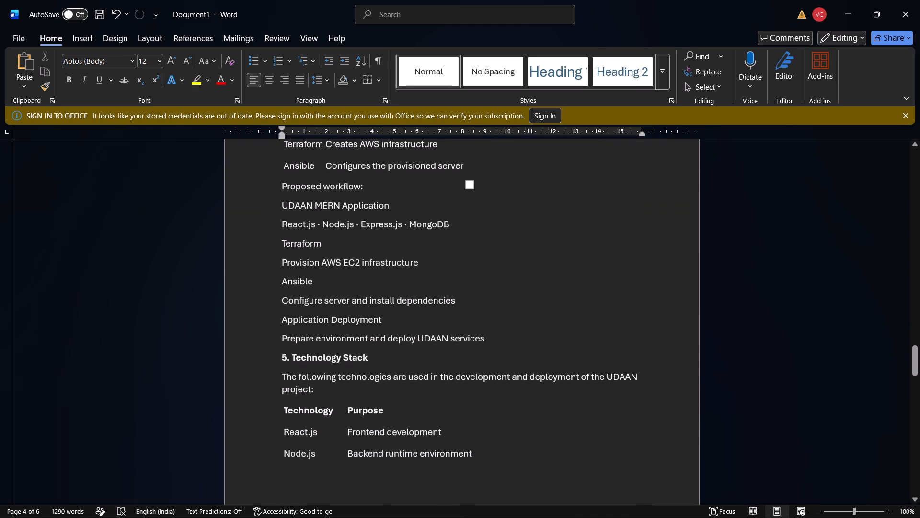
pyautogui.scroll(-5, 392, 330)
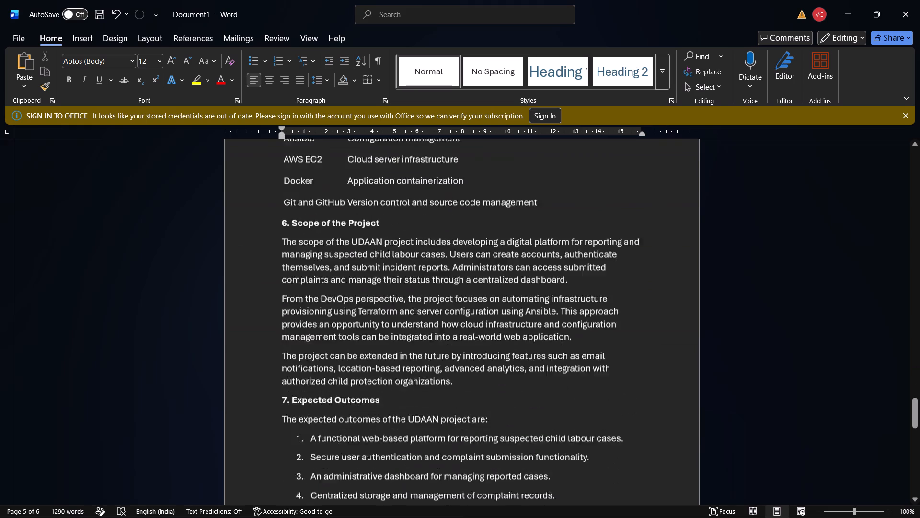
pyautogui.scroll(-6, 392, 330)
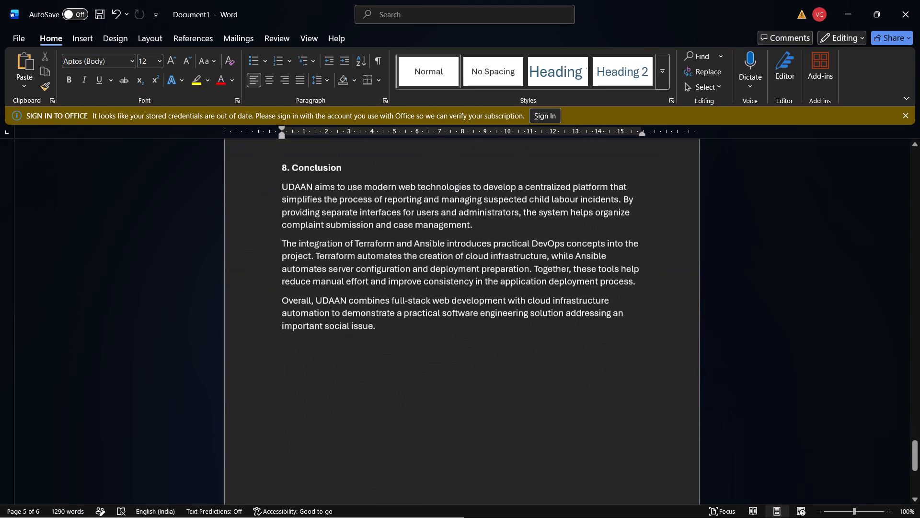
pyautogui.scroll(-3, 392, 330)
pyautogui.scroll(6, 392, 330)
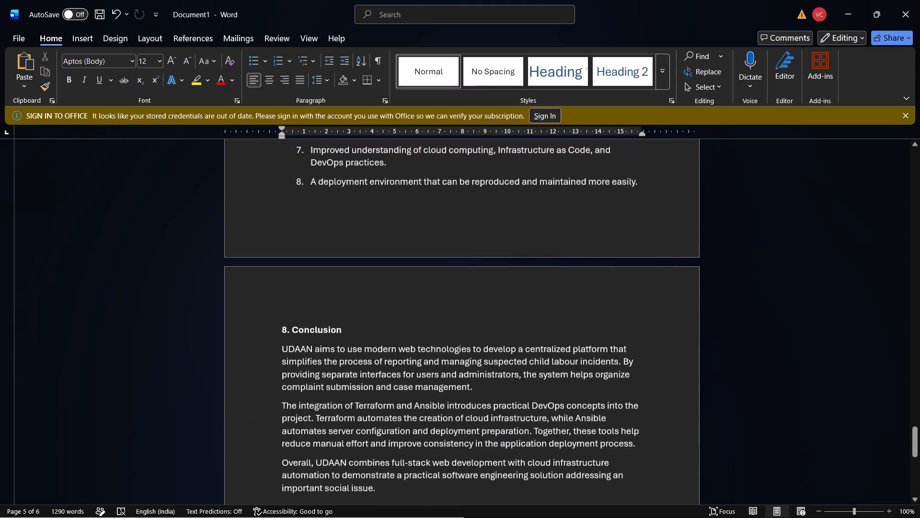
pyautogui.scroll(7, 392, 330)
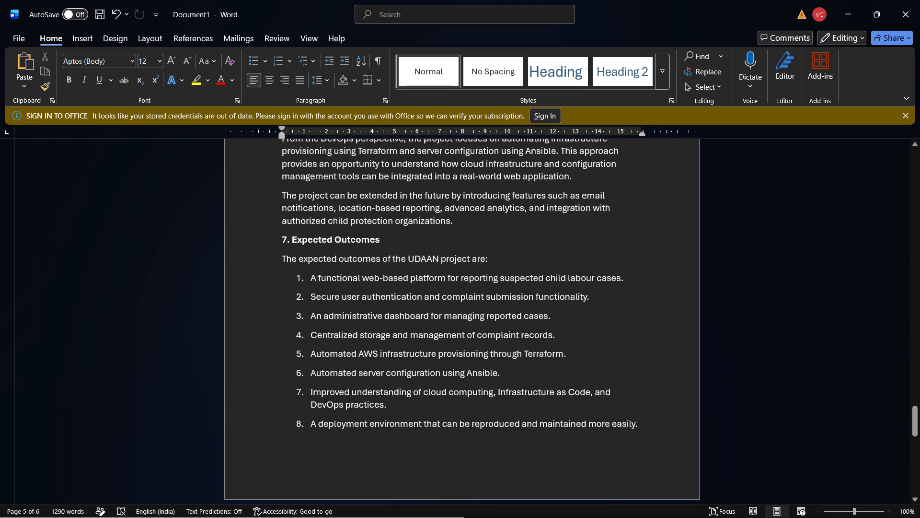
pyautogui.scroll(1, 641, 439)
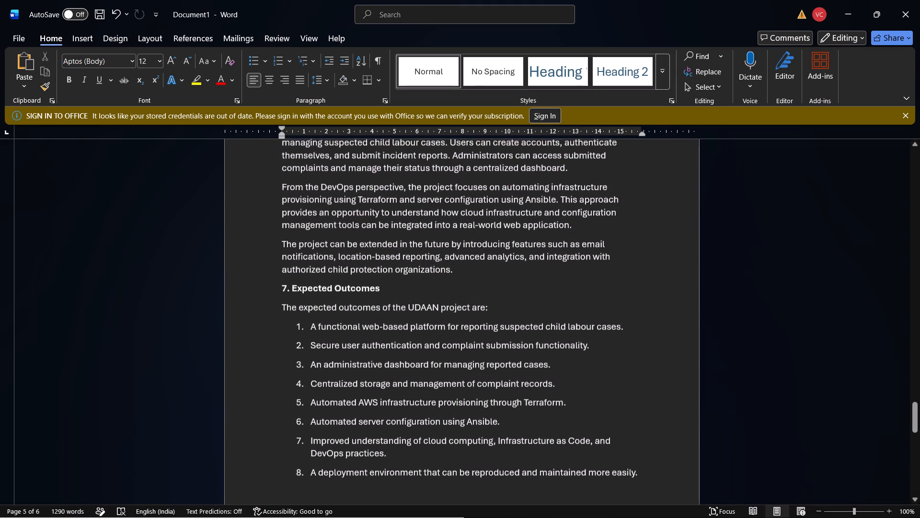
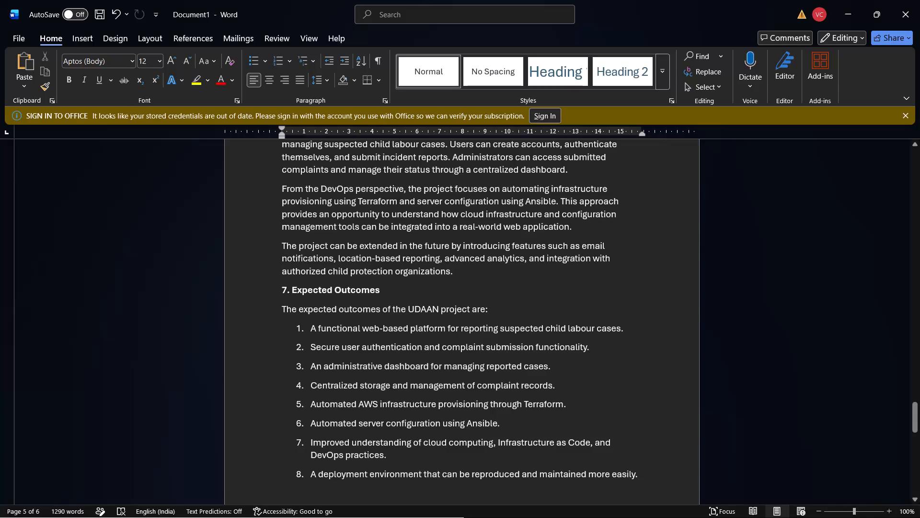
# Check the synopsis backwards from Expected Outcomes through the technology stack and tools sections to the title page.
pyautogui.scroll(-1, 634, 391)
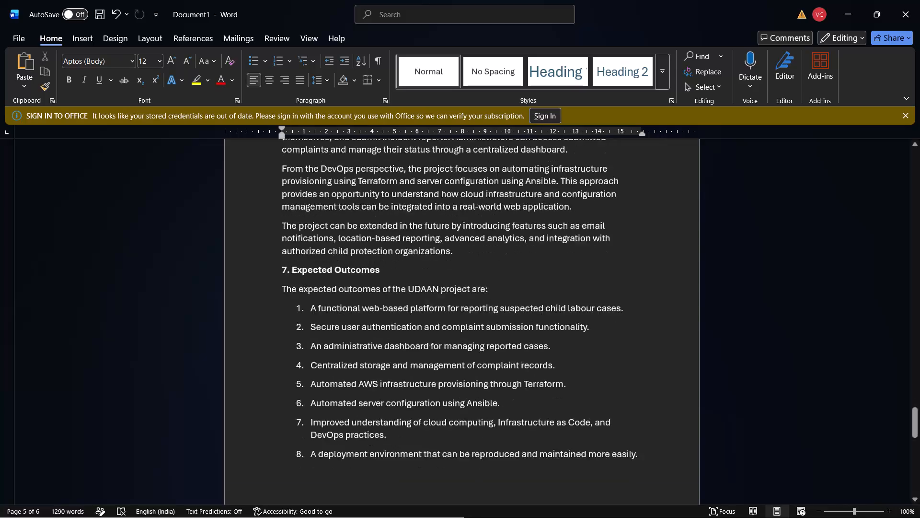
pyautogui.scroll(-1, 634, 391)
pyautogui.scroll(1, 634, 391)
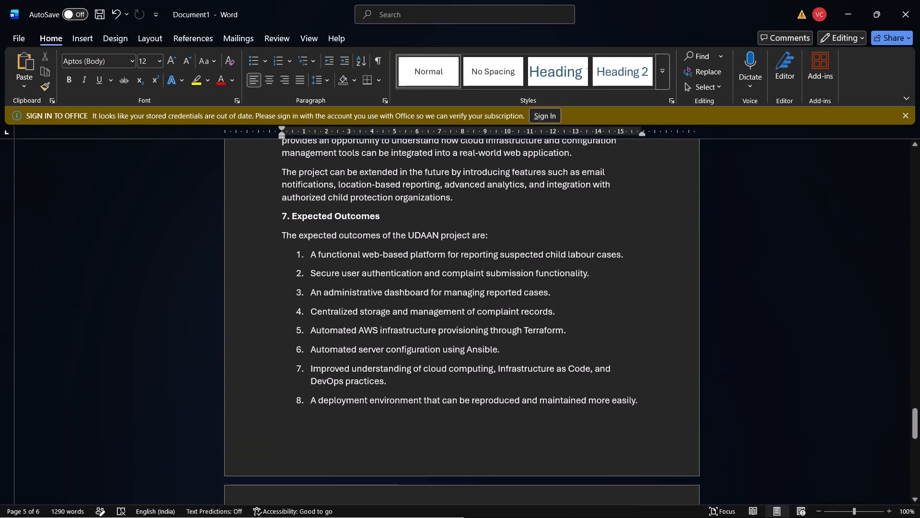
pyautogui.hscroll(1, 439, 326)
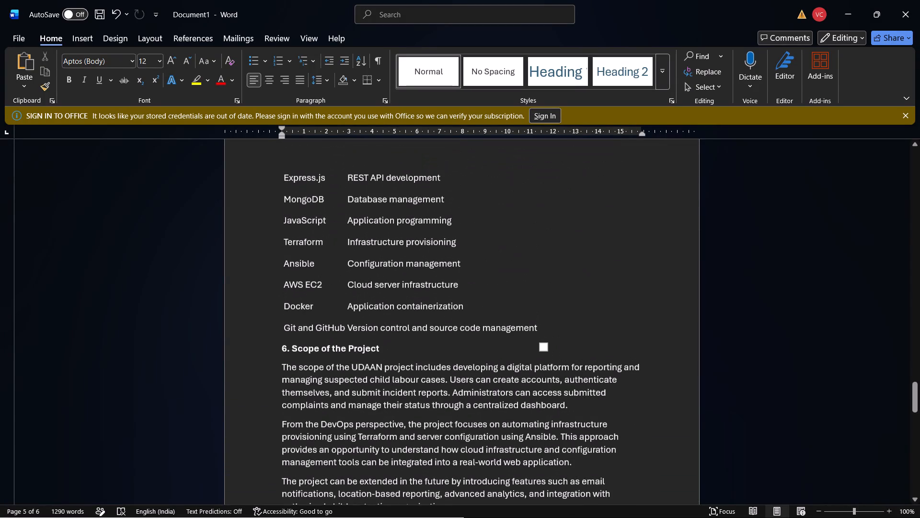
pyautogui.hscroll(1, 439, 326)
pyautogui.scroll(1, 439, 326)
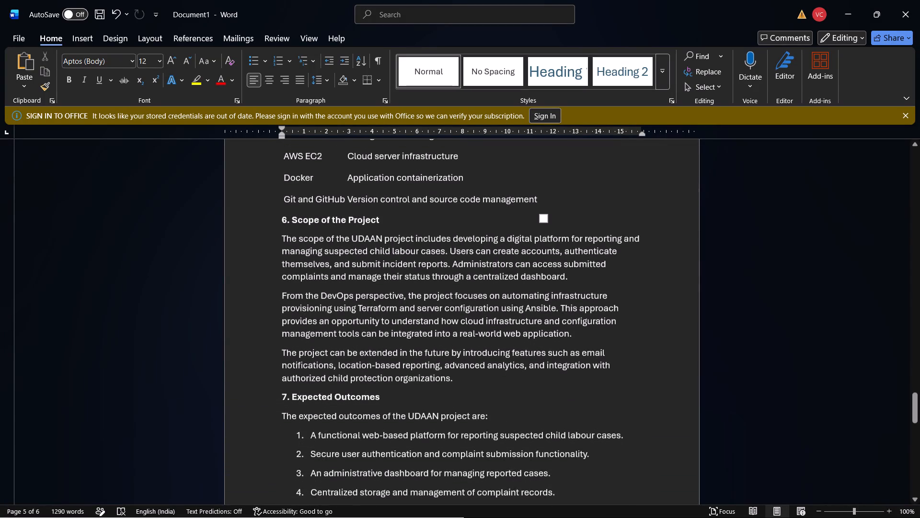
pyautogui.scroll(2, 439, 326)
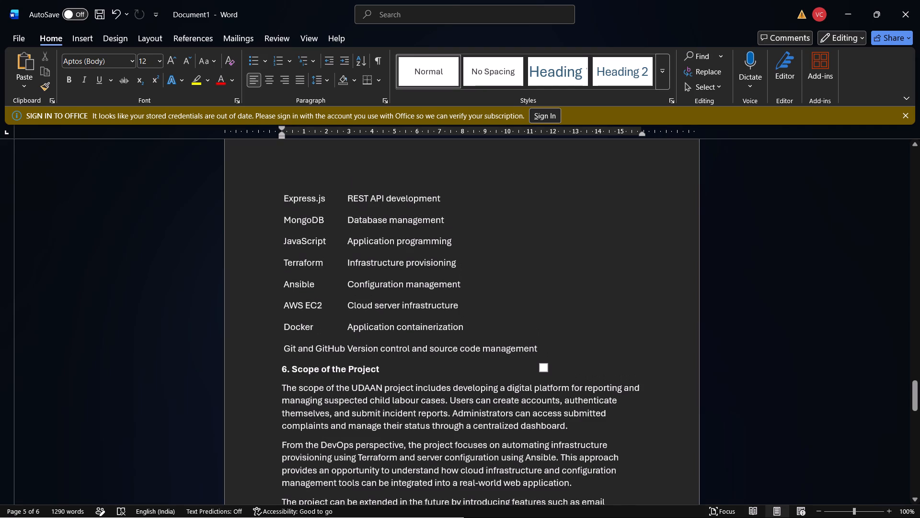
pyautogui.scroll(4, 439, 326)
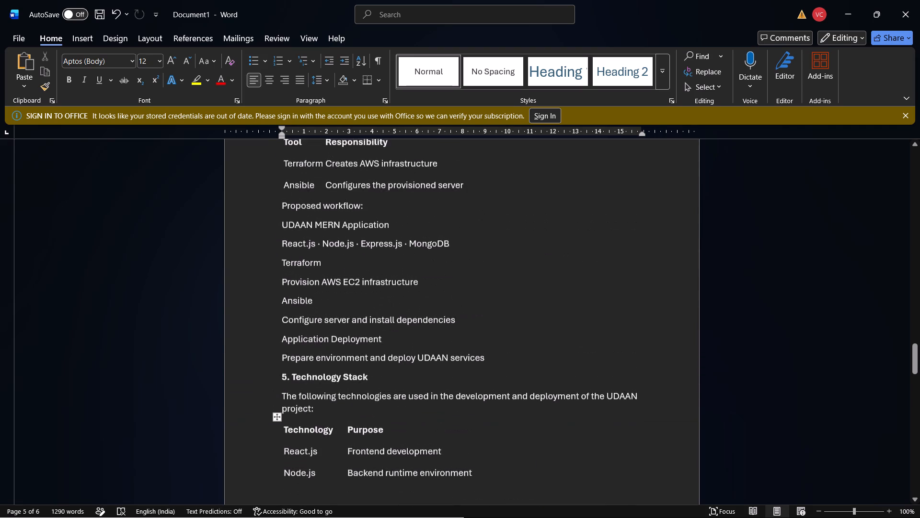
pyautogui.scroll(8, 439, 326)
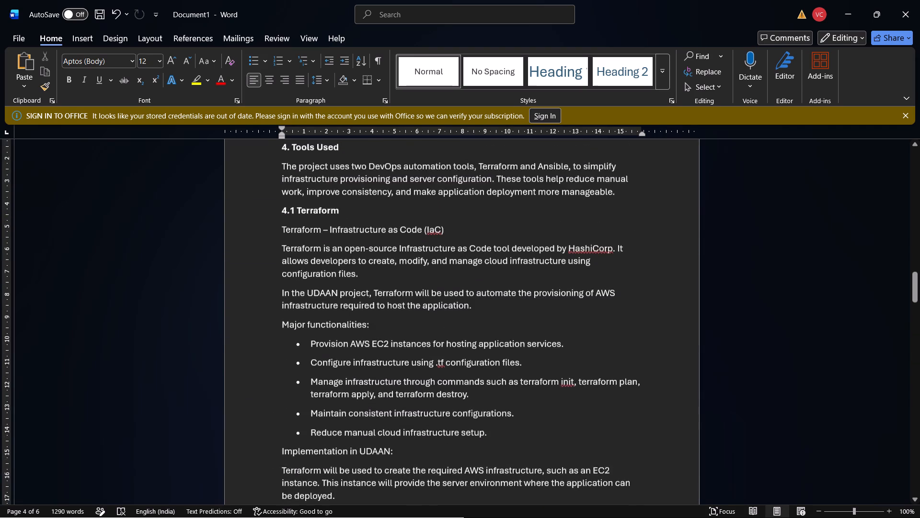
pyautogui.scroll(8, 439, 326)
# Skim the whole synopsis from the title page to the Conclusion and return to the beginning.
pyautogui.scroll(-2, 439, 326)
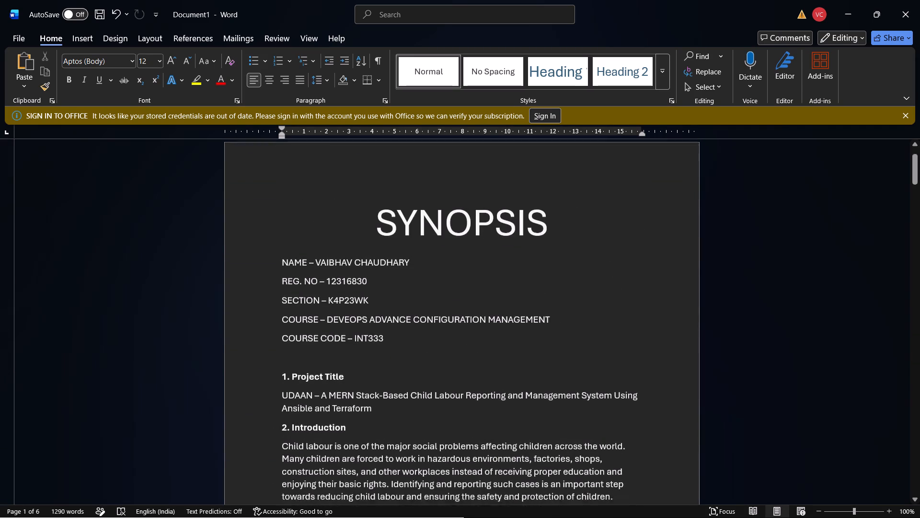
pyautogui.scroll(-10, 439, 326)
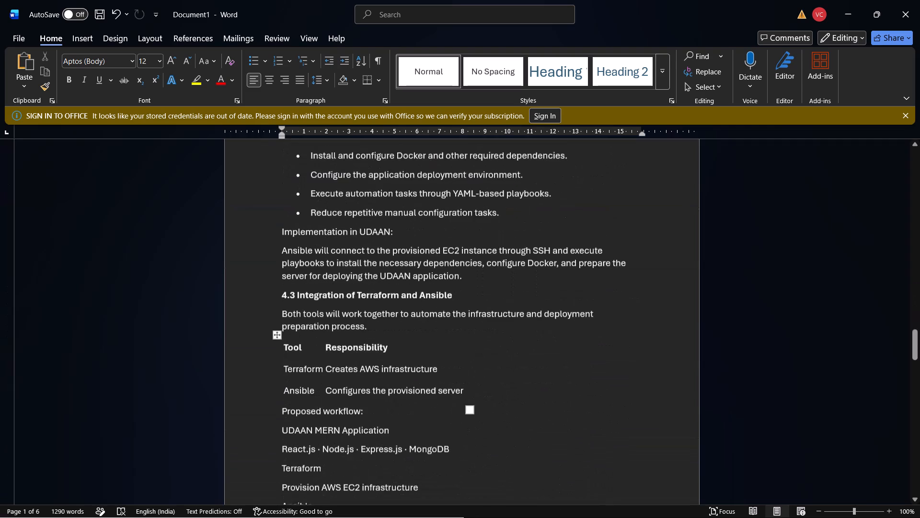
pyautogui.scroll(-7, 439, 326)
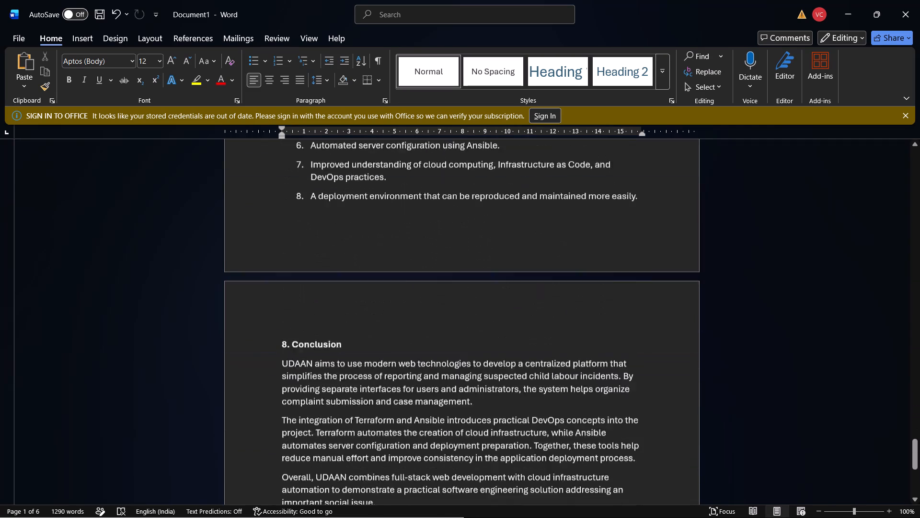
pyautogui.scroll(-2, 439, 326)
pyautogui.scroll(2, 439, 326)
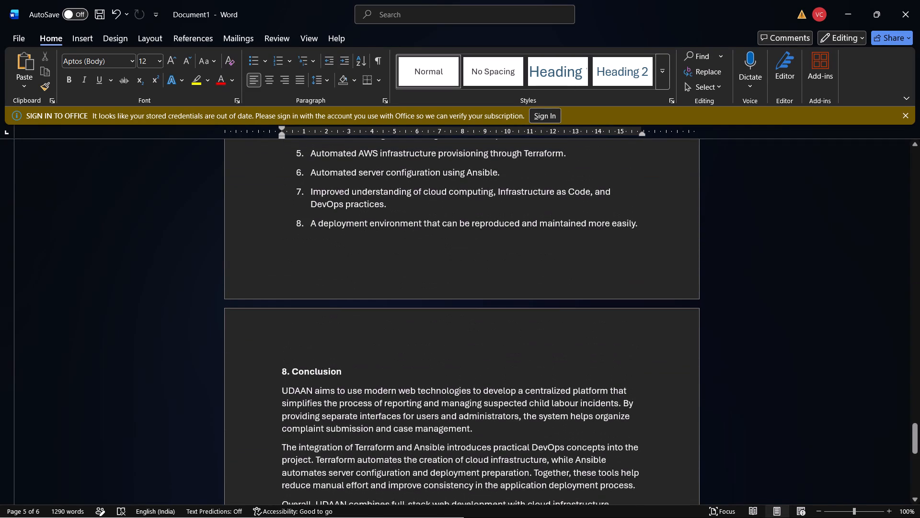
pyautogui.scroll(14, 439, 326)
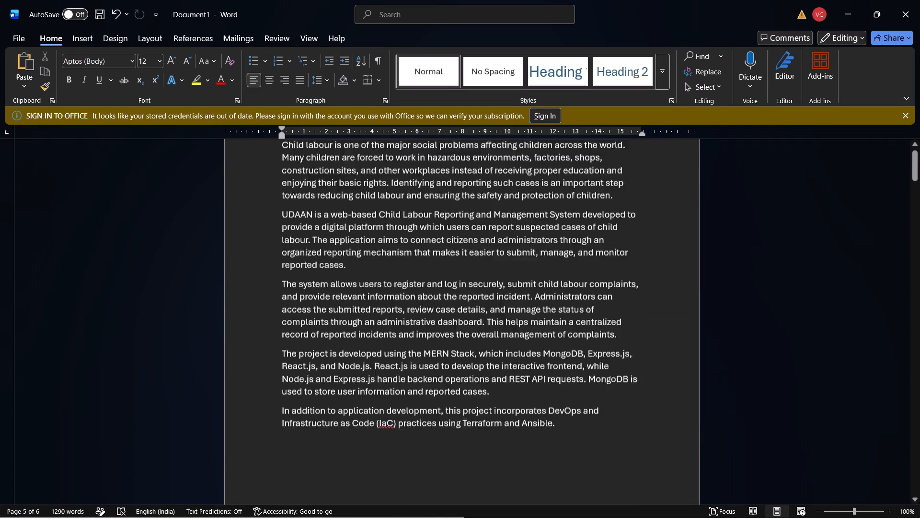
pyautogui.scroll(9, 439, 326)
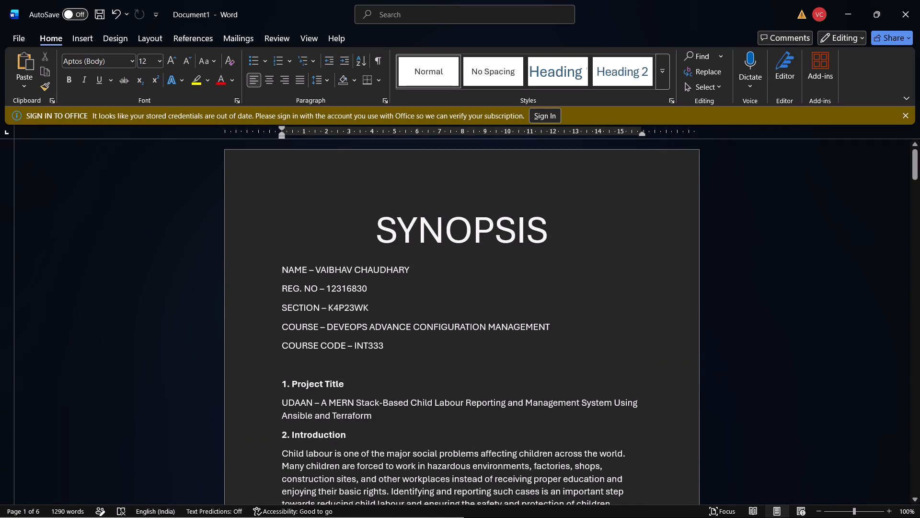
# Read through the synopsis from the Introduction and Objectives to the Scope and Expected Outcomes sections, checking text and page layout.
pyautogui.scroll(-3, 530, 377)
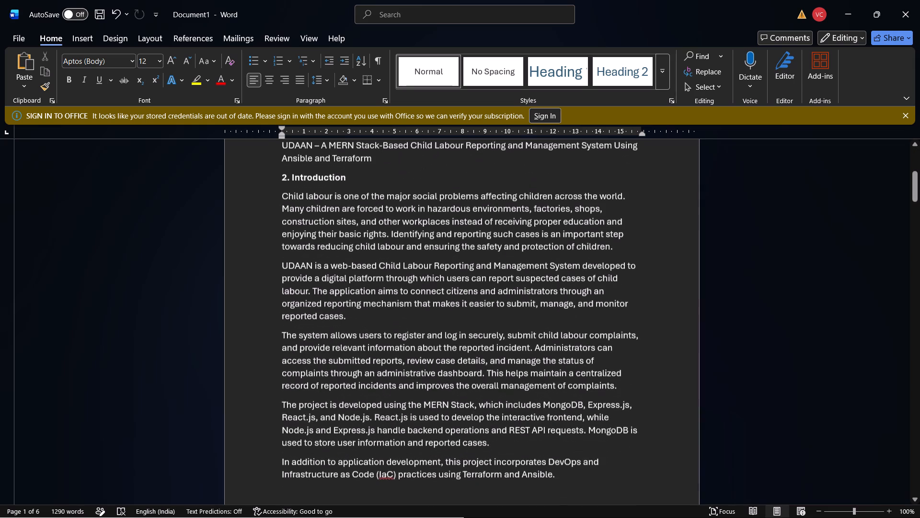
pyautogui.scroll(-2, 530, 377)
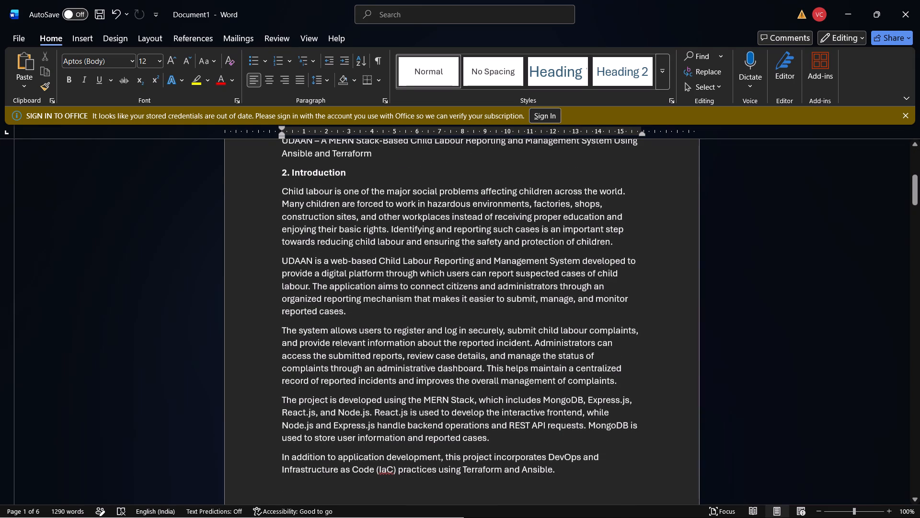
pyautogui.scroll(-3, 530, 377)
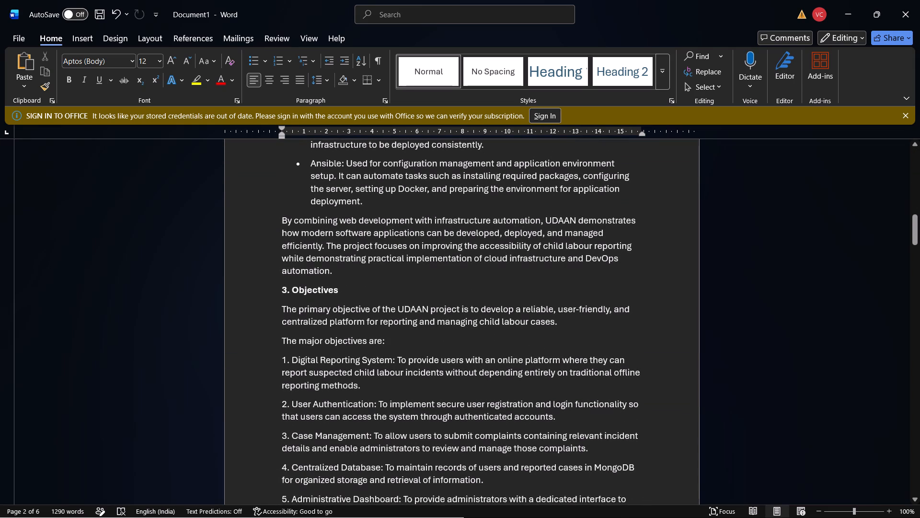
pyautogui.scroll(-3, 530, 377)
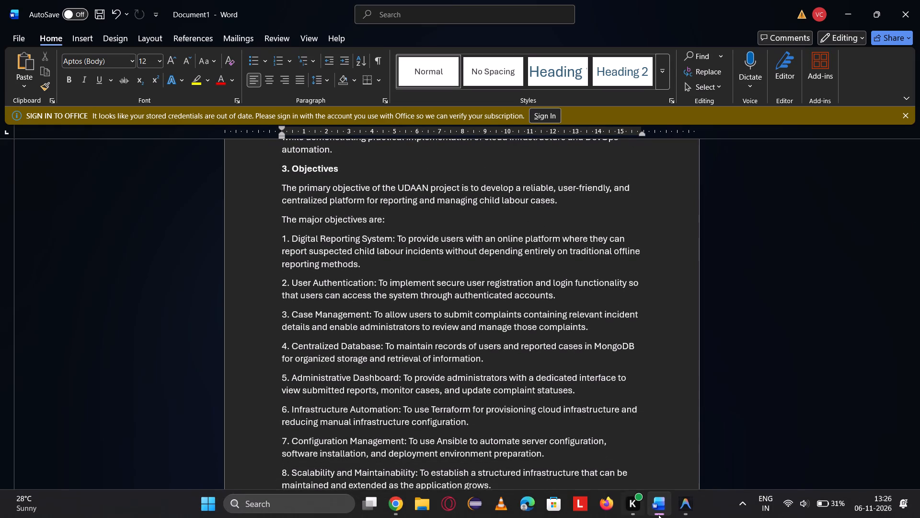
pyautogui.scroll(-2, 598, 417)
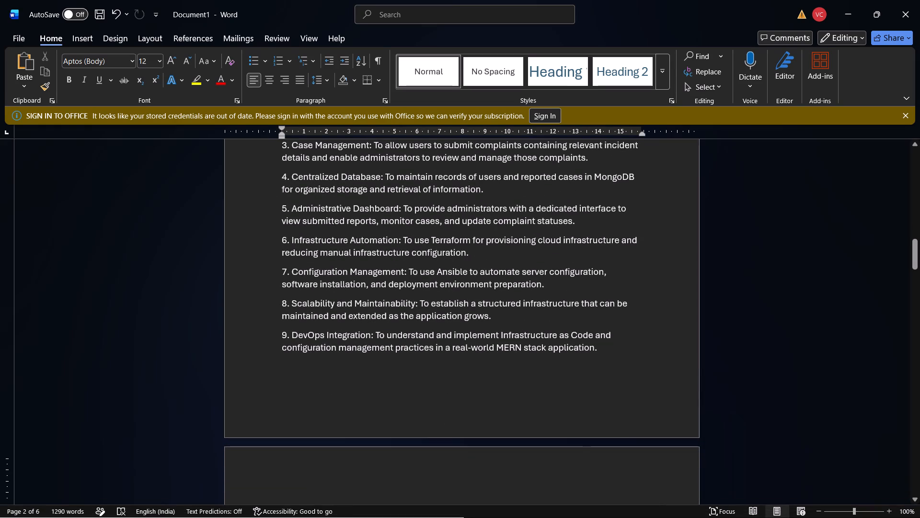
pyautogui.scroll(1, 598, 417)
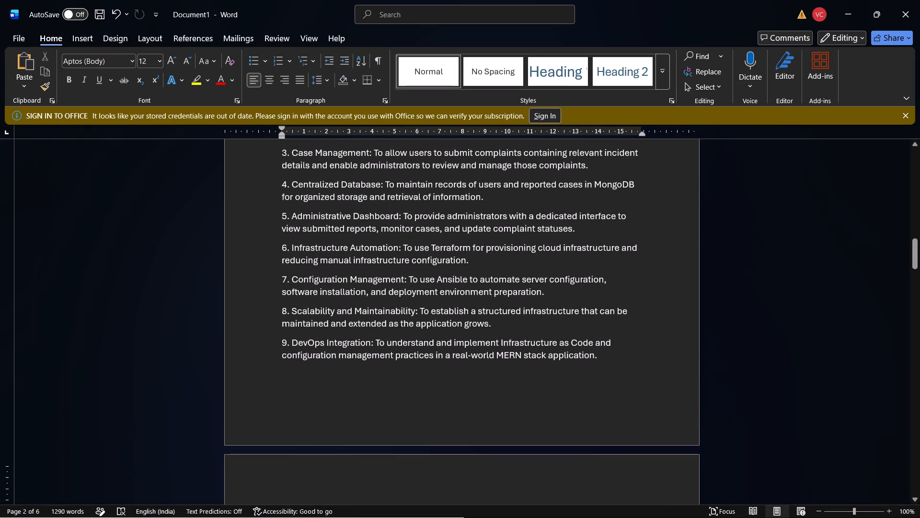
pyautogui.scroll(-4, 598, 417)
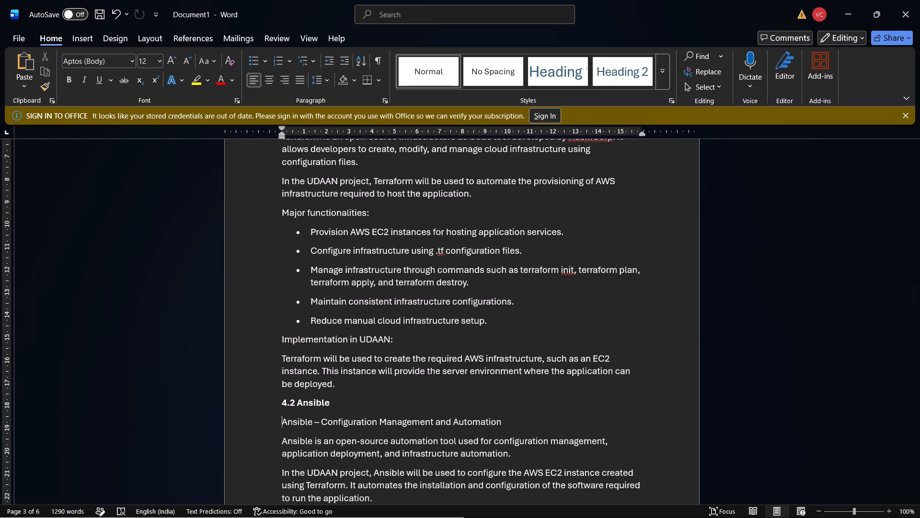
pyautogui.scroll(-12, 598, 417)
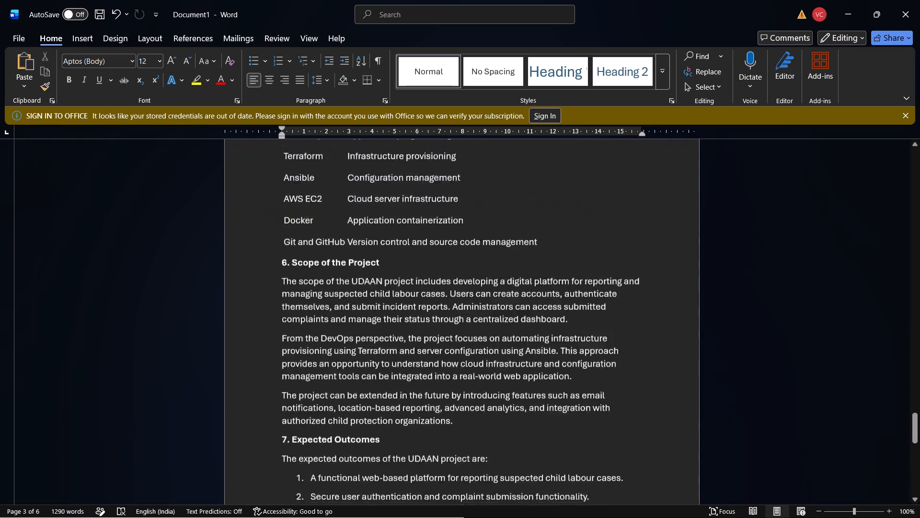
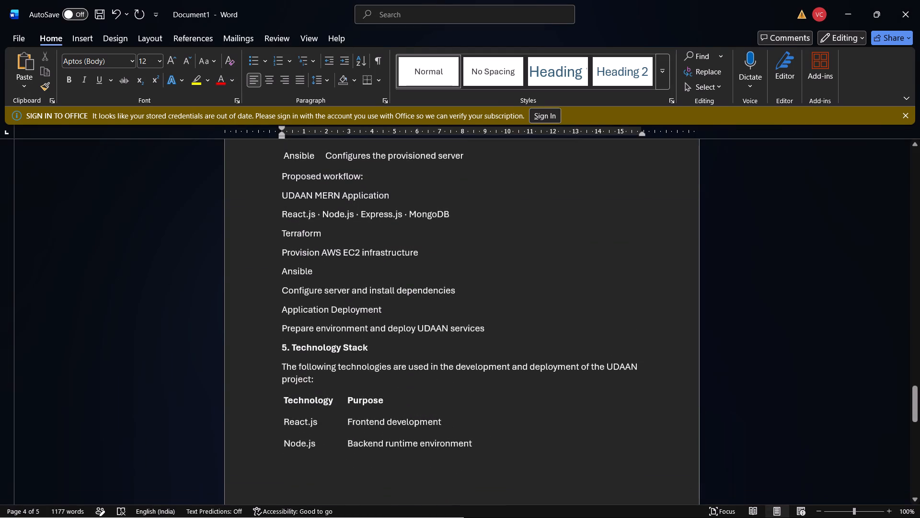
pyautogui.scroll(5, 573, 415)
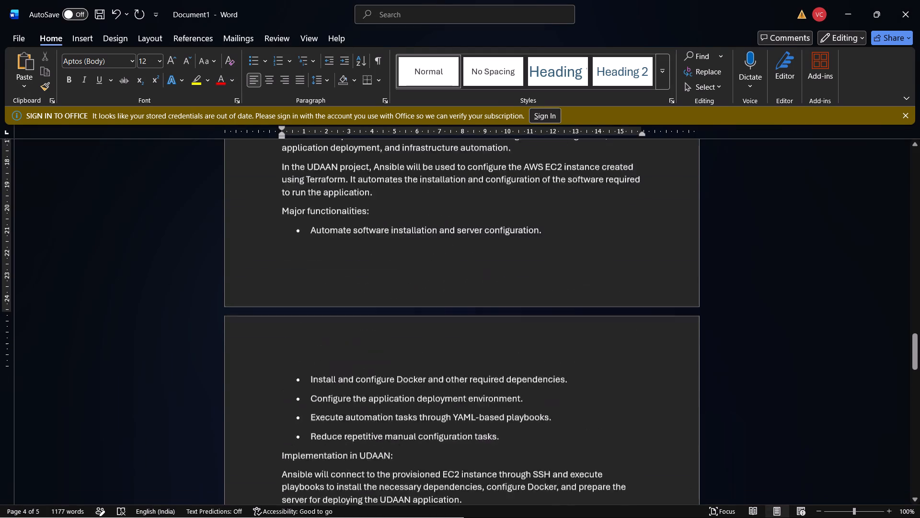
pyautogui.scroll(6, 573, 415)
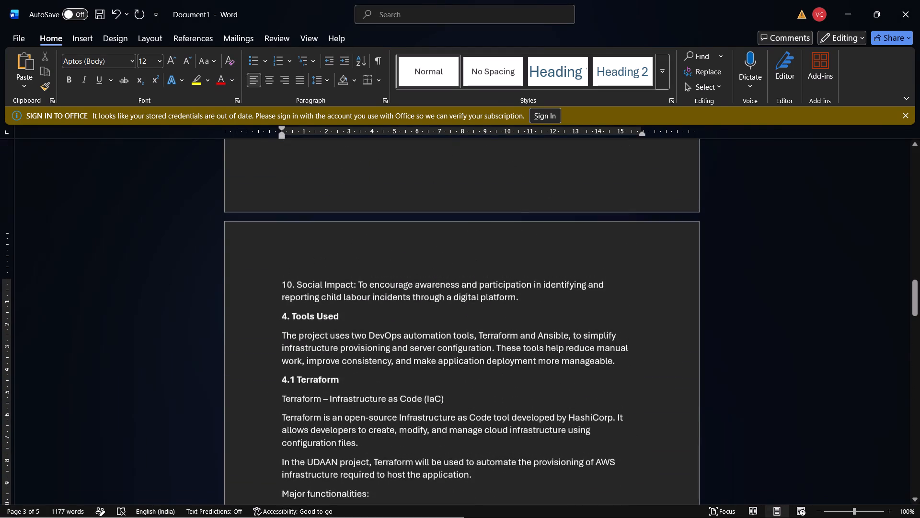
pyautogui.scroll(6, 573, 415)
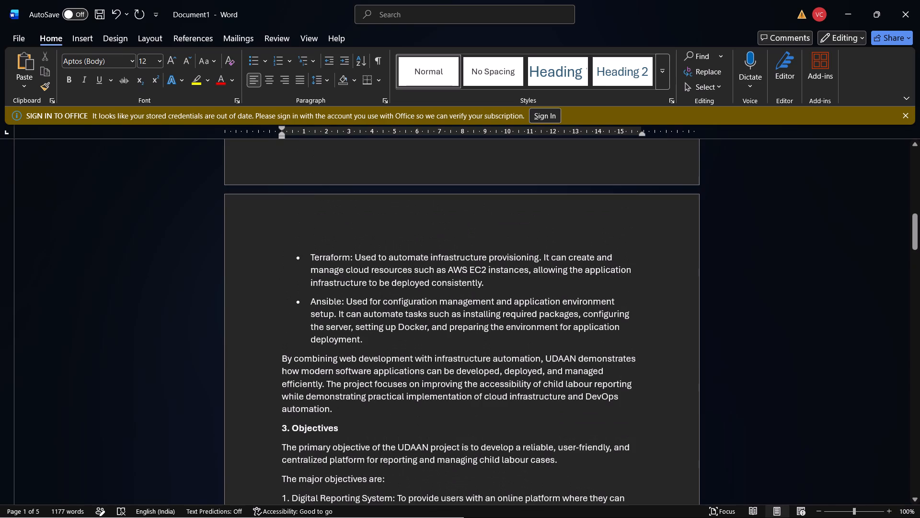
pyautogui.scroll(6, 573, 415)
pyautogui.scroll(-2, 573, 415)
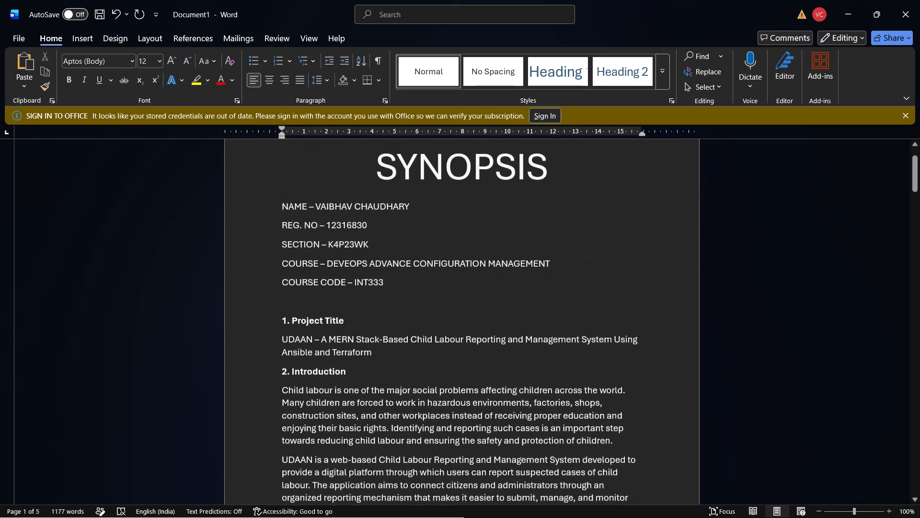
pyautogui.scroll(-6, 573, 415)
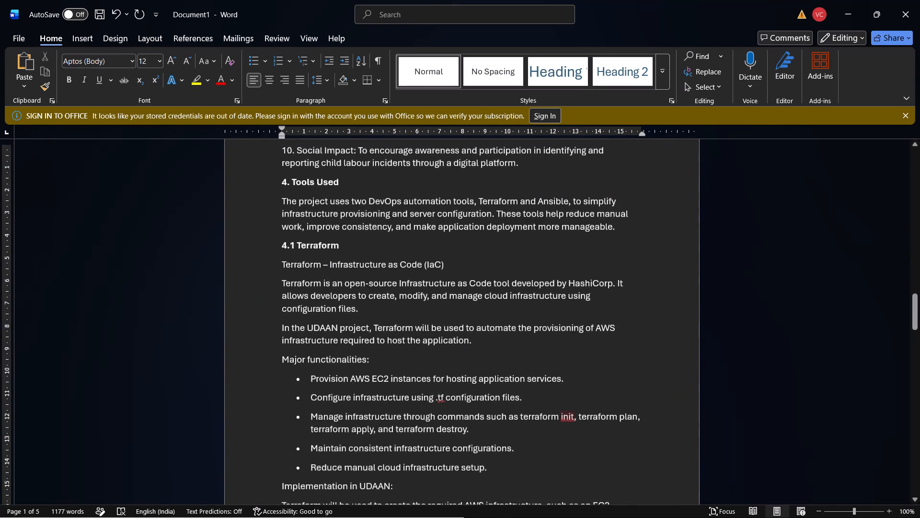
pyautogui.scroll(-6, 573, 415)
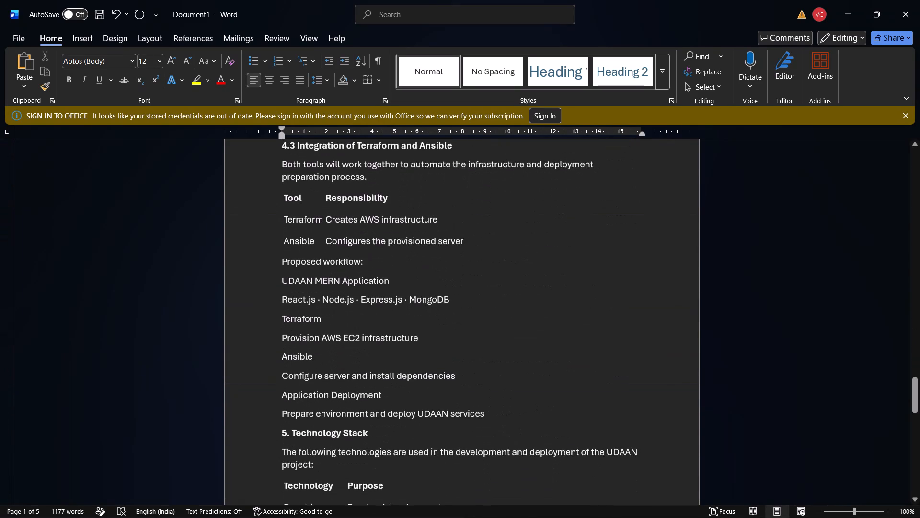
pyautogui.scroll(-5, 573, 415)
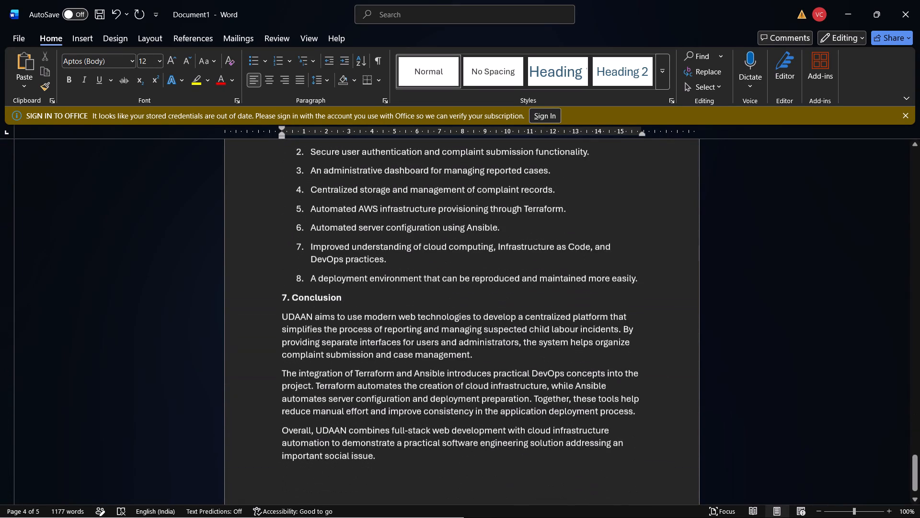
pyautogui.scroll(-2, 573, 415)
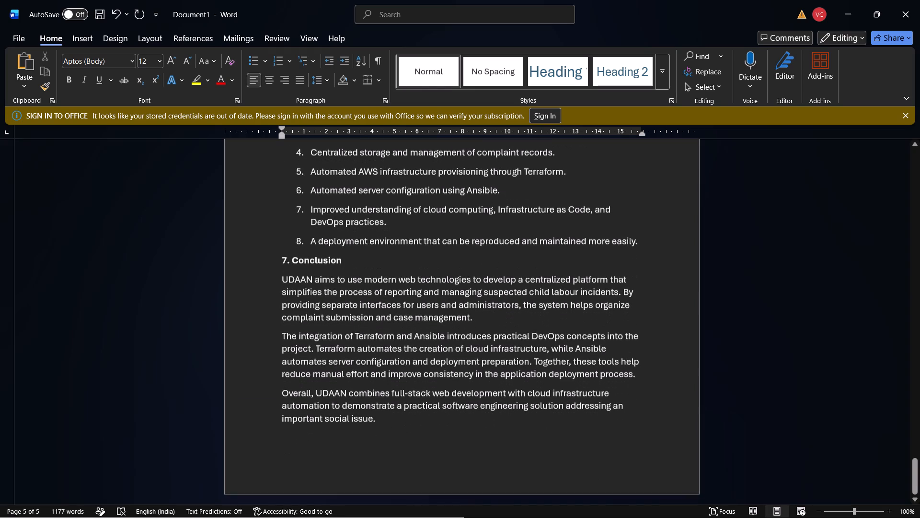
pyautogui.scroll(3, 573, 415)
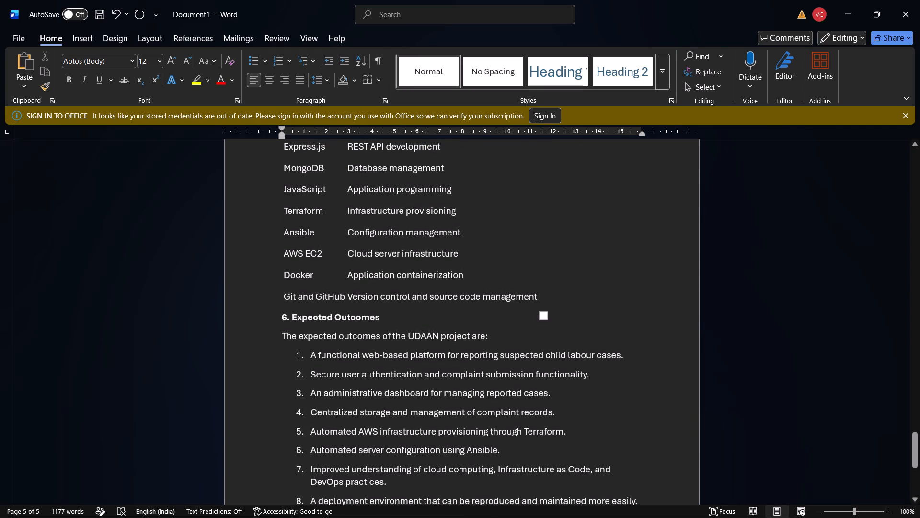
# Export the synopsis as SYNOPSI1.pdf in the Documents folder and check the published PDF through to its last page.
pyautogui.click(24, 38)
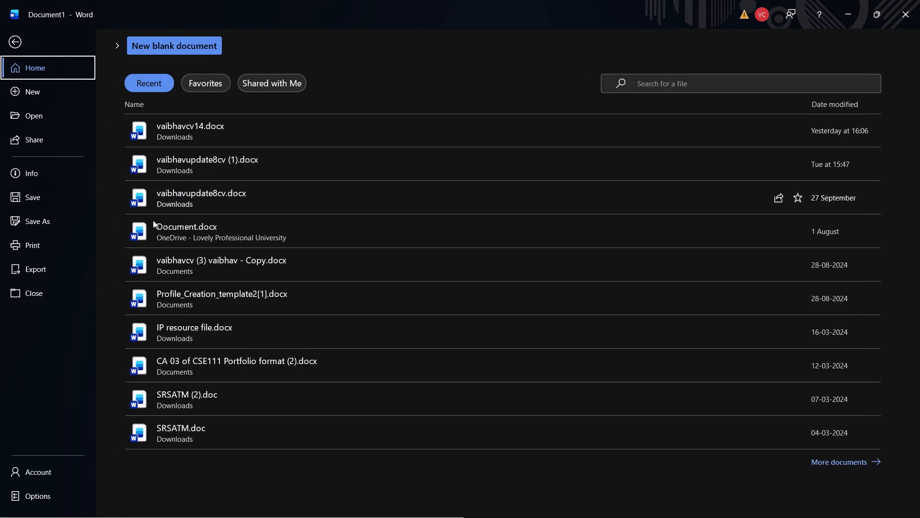
pyautogui.click(46, 262)
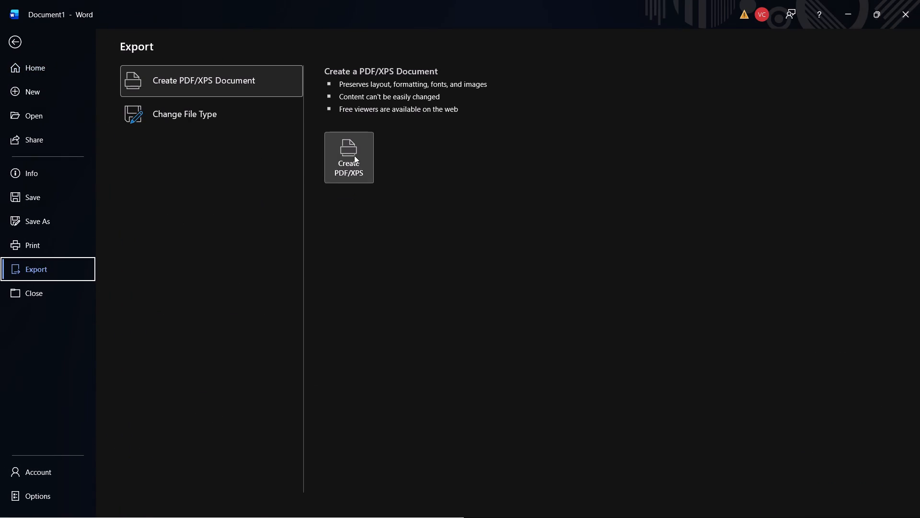
pyautogui.click(354, 155)
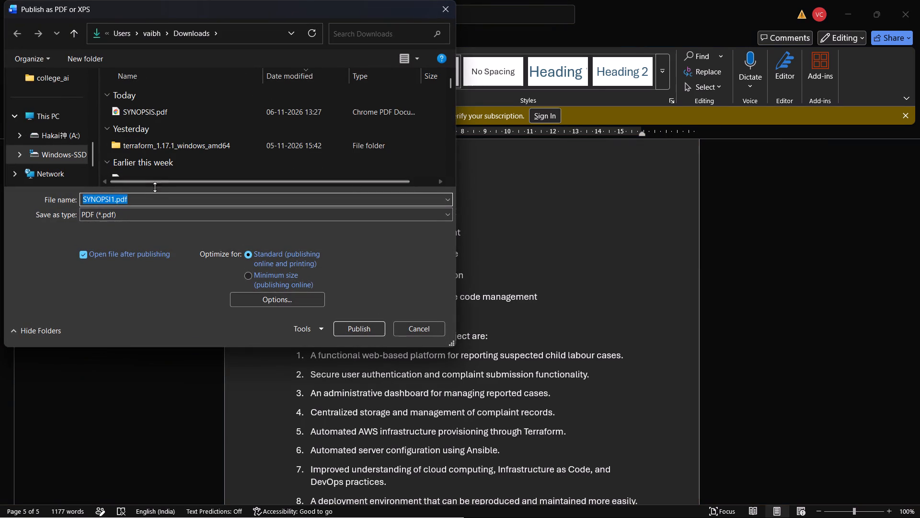
pyautogui.scroll(2, 73, 141)
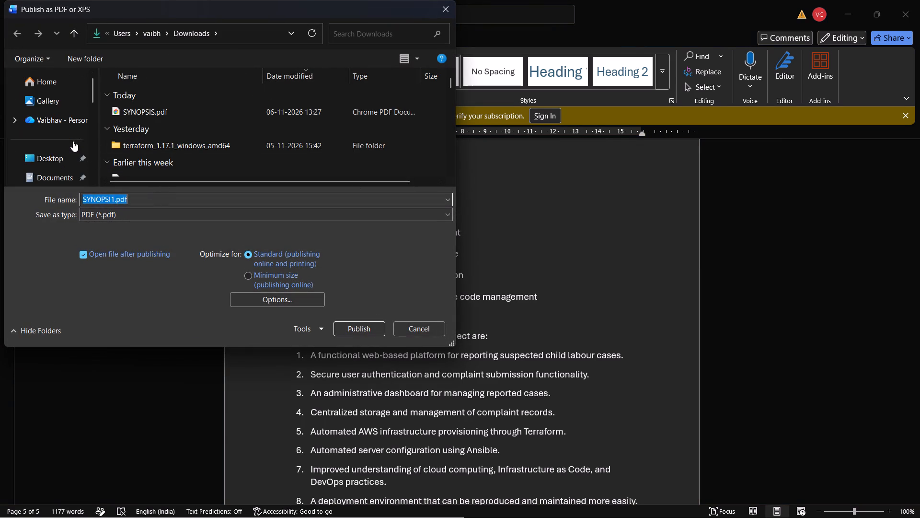
pyautogui.scroll(-2, 58, 165)
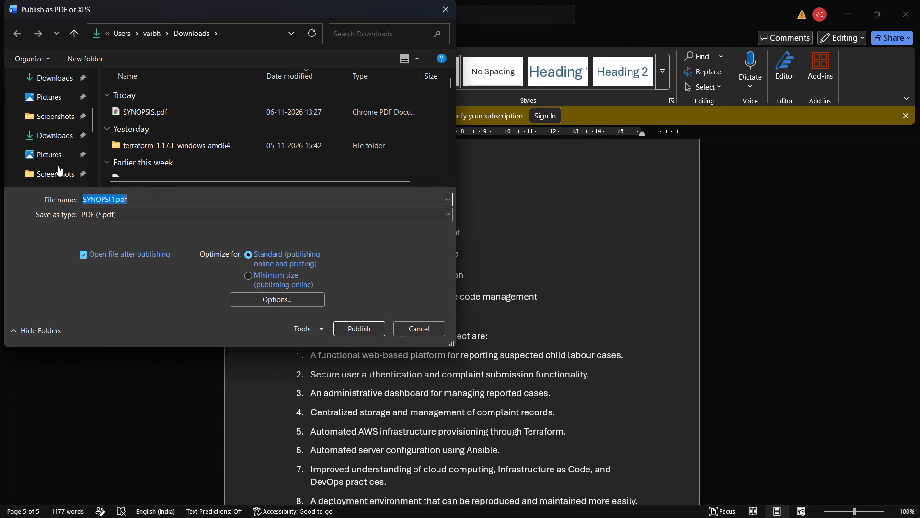
pyautogui.scroll(1, 61, 119)
pyautogui.click(53, 173)
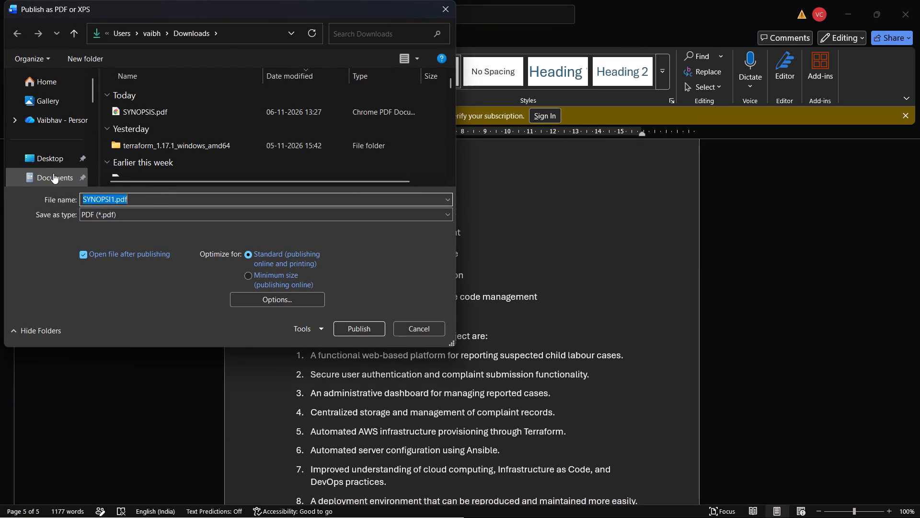
pyautogui.click(352, 330)
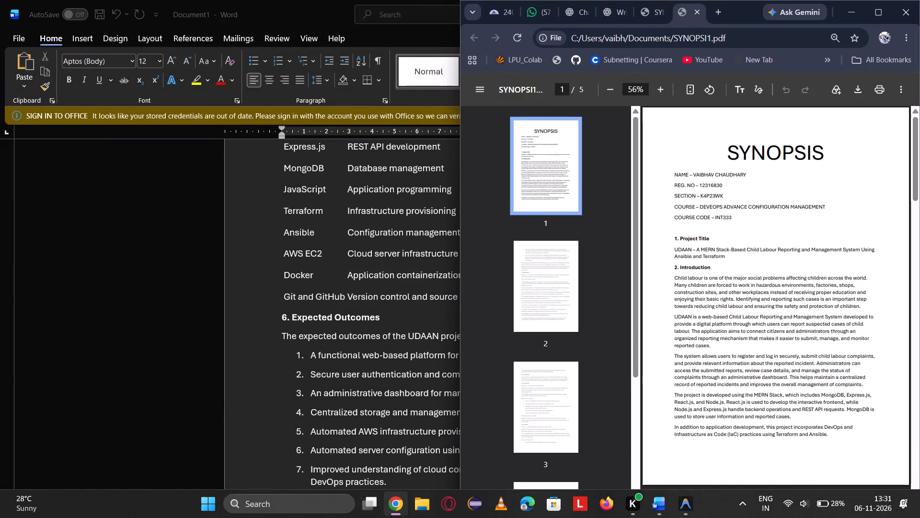
pyautogui.scroll(-9, 687, 358)
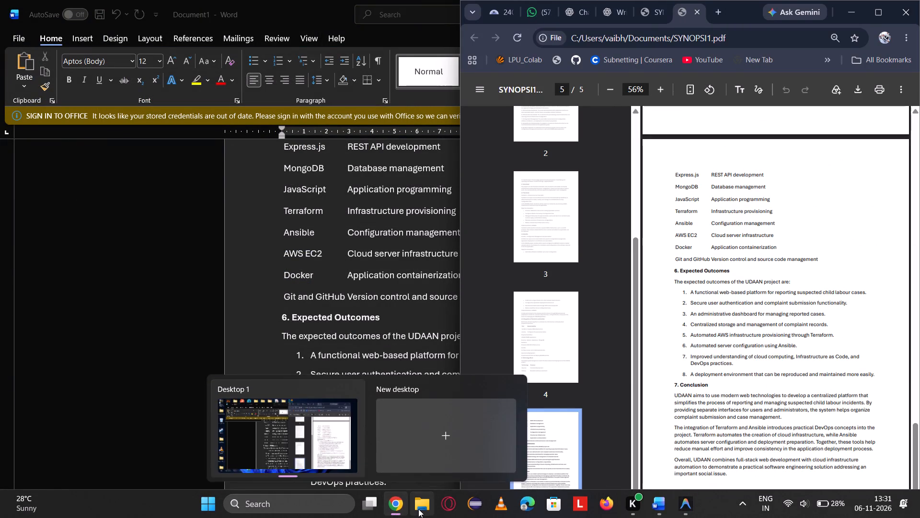
# Switch to File Explorer and examine the actions available for the recent files SYNOPSI1.pdf and SYNOPSIS.pdf.
pyautogui.click(418, 509)
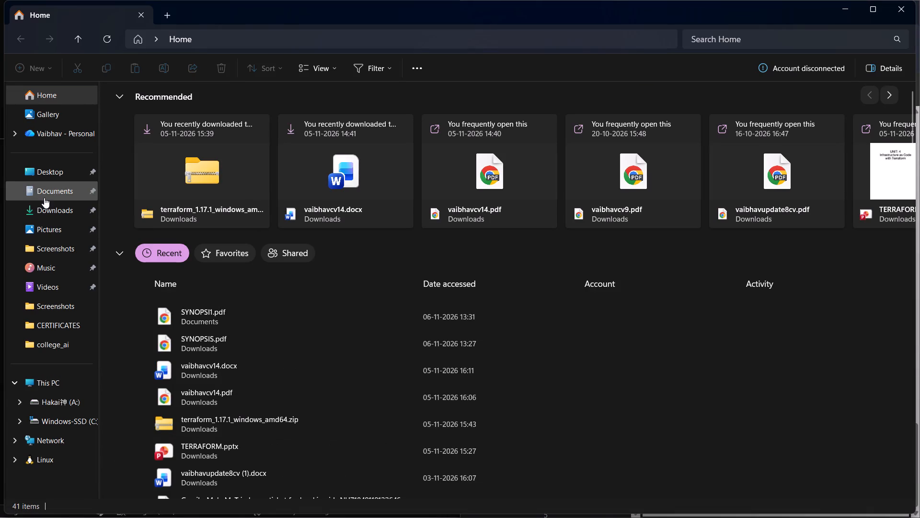
pyautogui.click(45, 196)
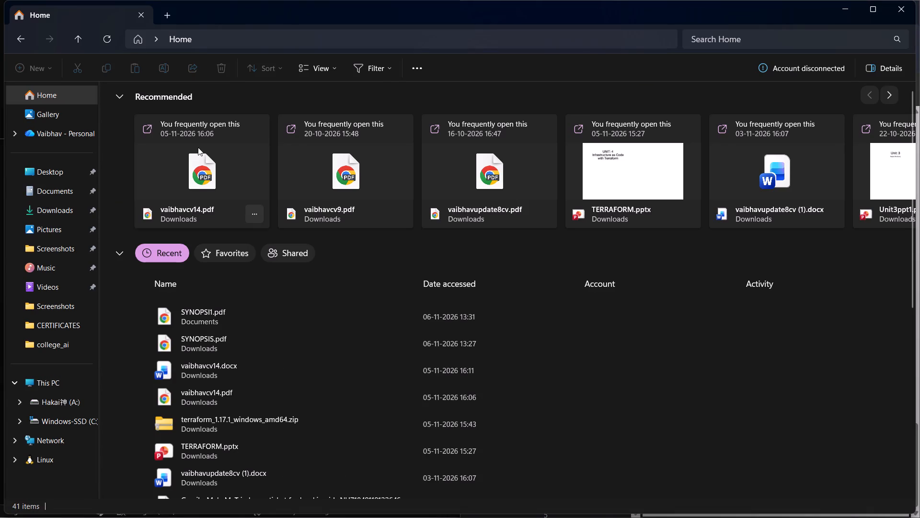
pyautogui.rightClick(183, 312)
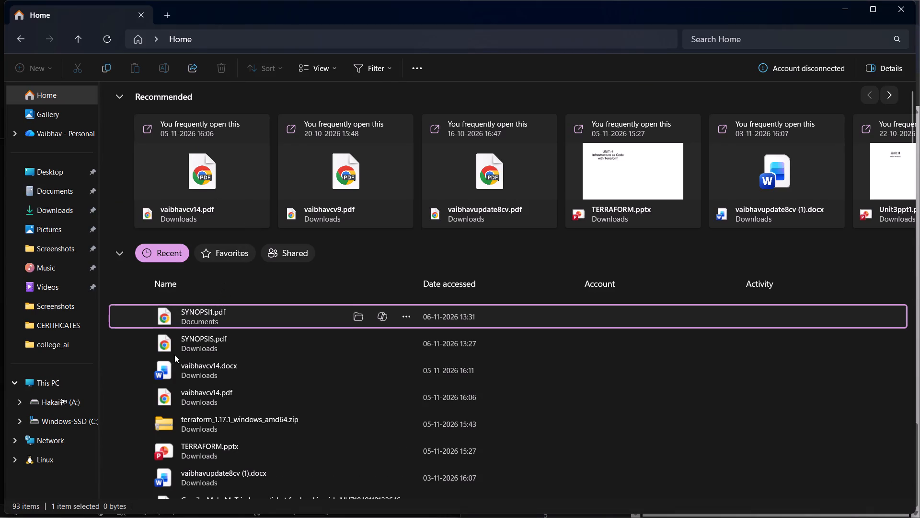
pyautogui.click(172, 341)
pyautogui.rightClick(172, 341)
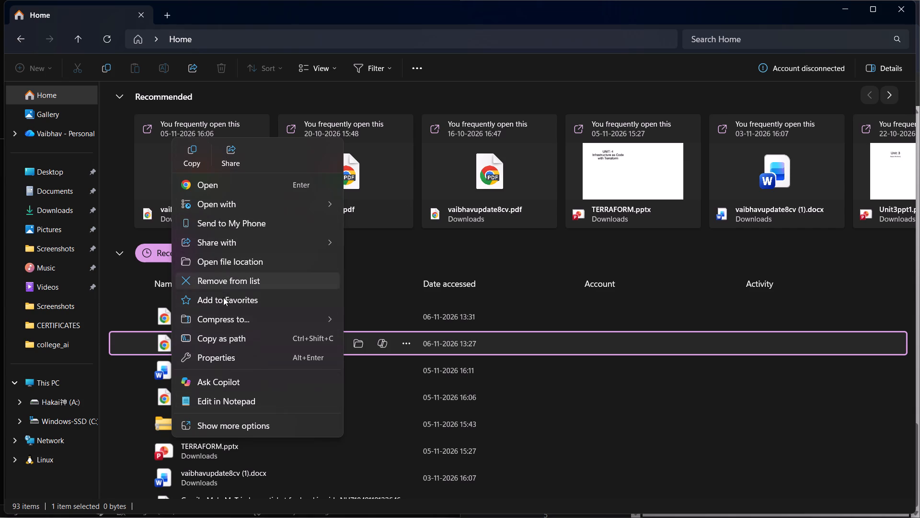
pyautogui.click(132, 415)
pyautogui.rightClick(173, 347)
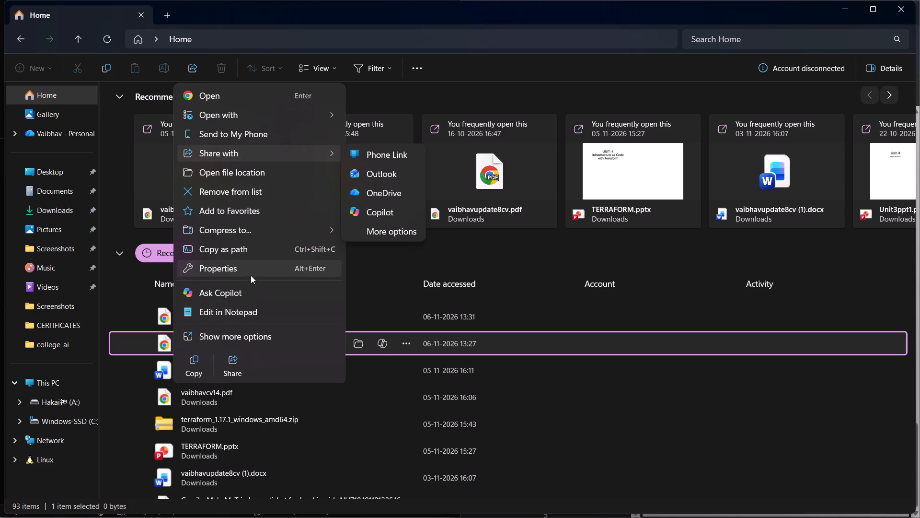
pyautogui.click(382, 277)
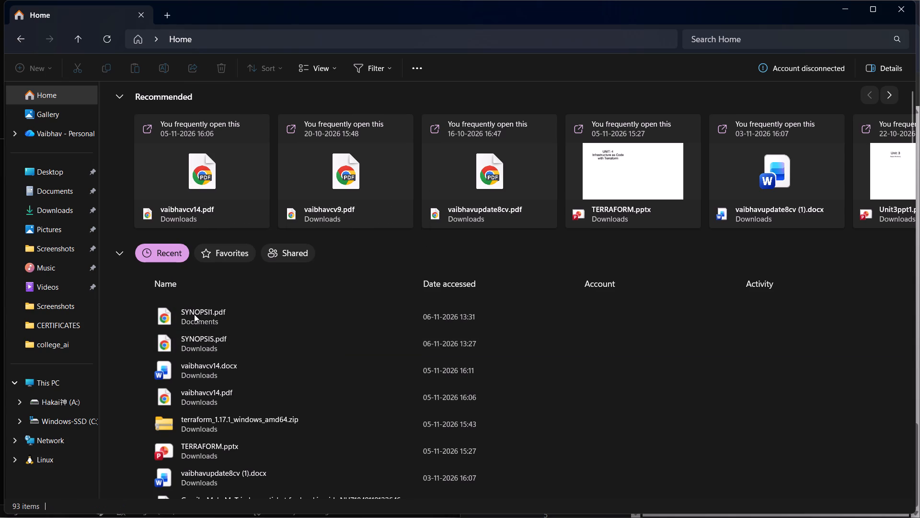
pyautogui.rightClick(194, 314)
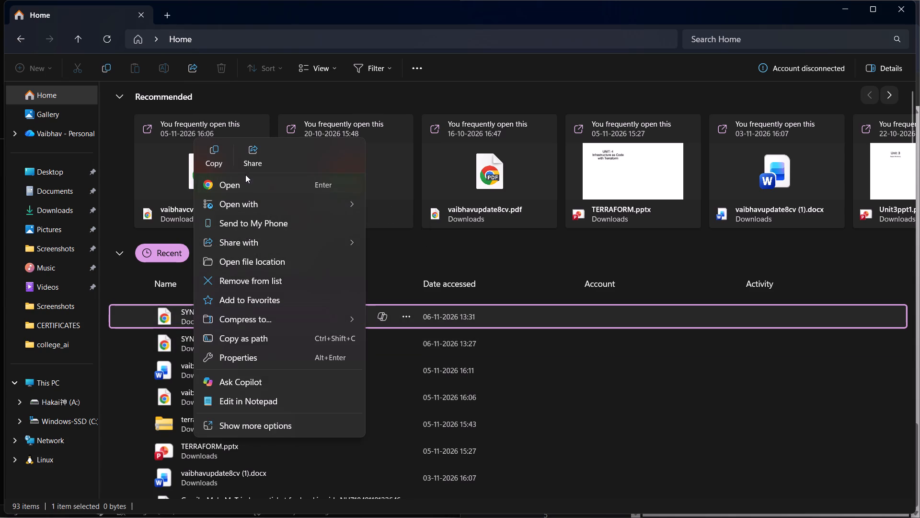
pyautogui.click(172, 353)
# Open SYNOPSI1.pdf from the recent files.
pyautogui.doubleClick(230, 313)
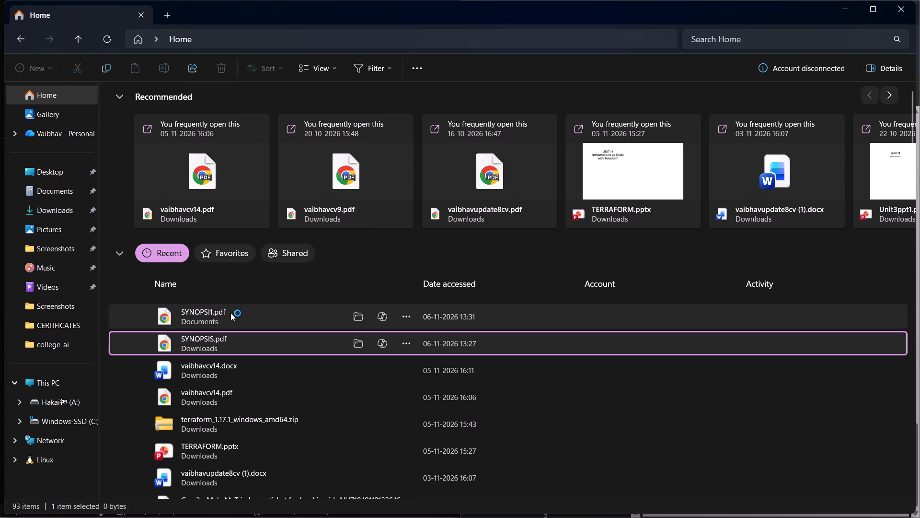
# Examine the full set of actions available for the recent file SYNOPSI1.pdf.
pyautogui.click(230, 313)
pyautogui.rightClick(230, 313)
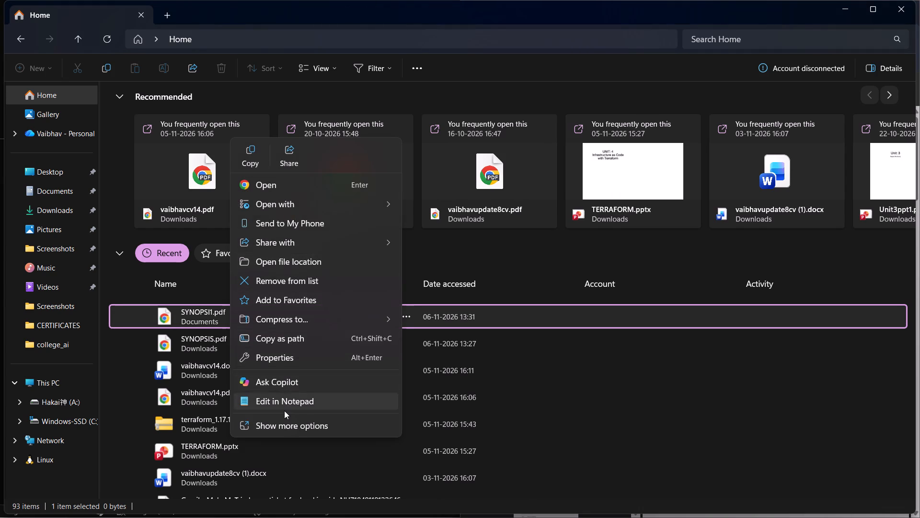
pyautogui.click(261, 429)
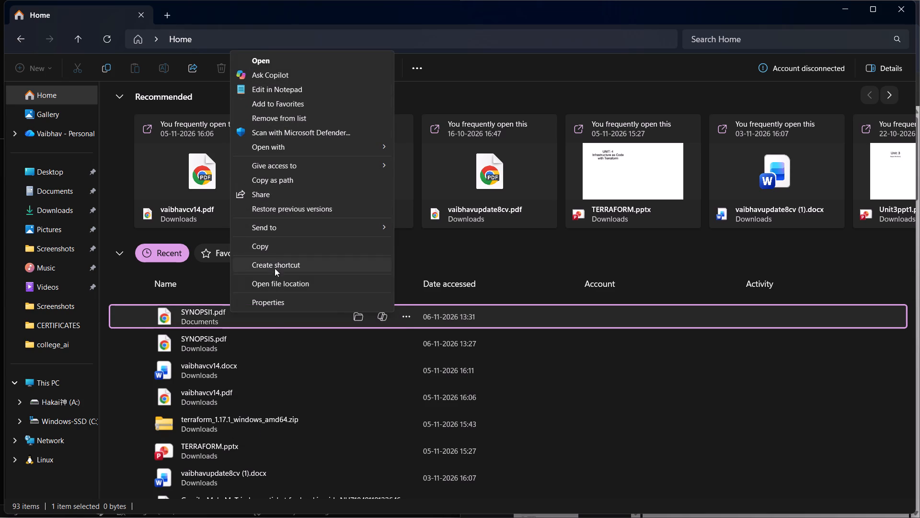
pyautogui.click(194, 329)
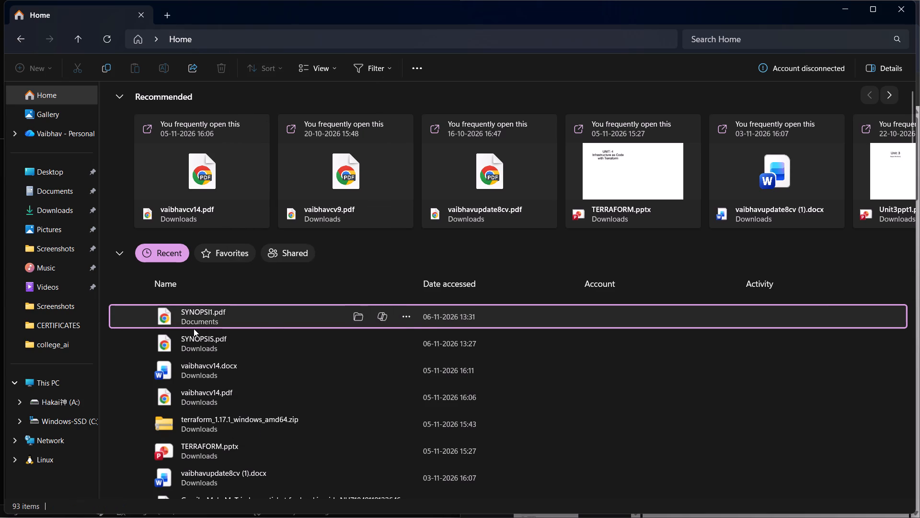
pyautogui.click(224, 312)
pyautogui.click(224, 312)
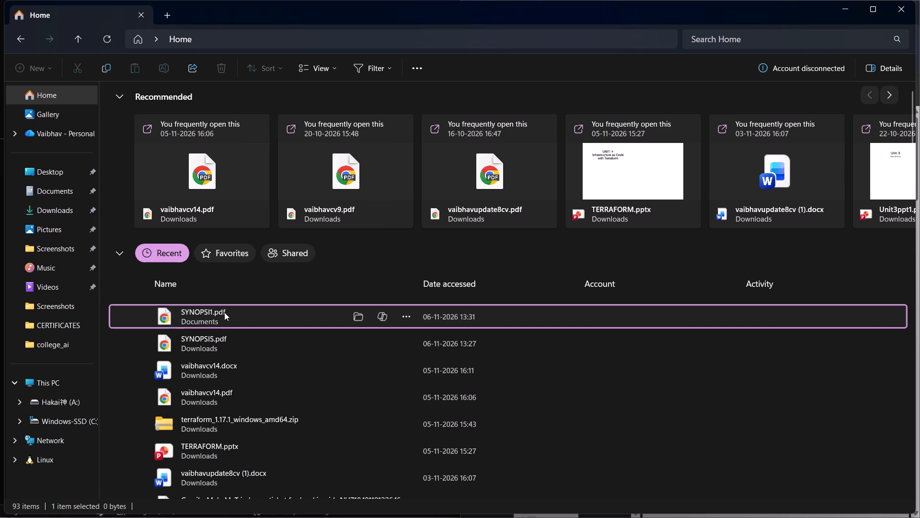
pyautogui.click(412, 318)
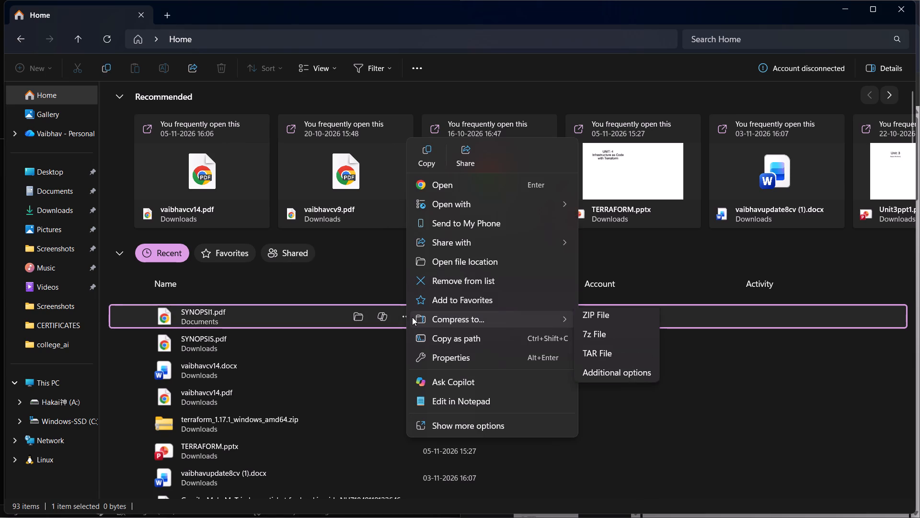
pyautogui.click(70, 224)
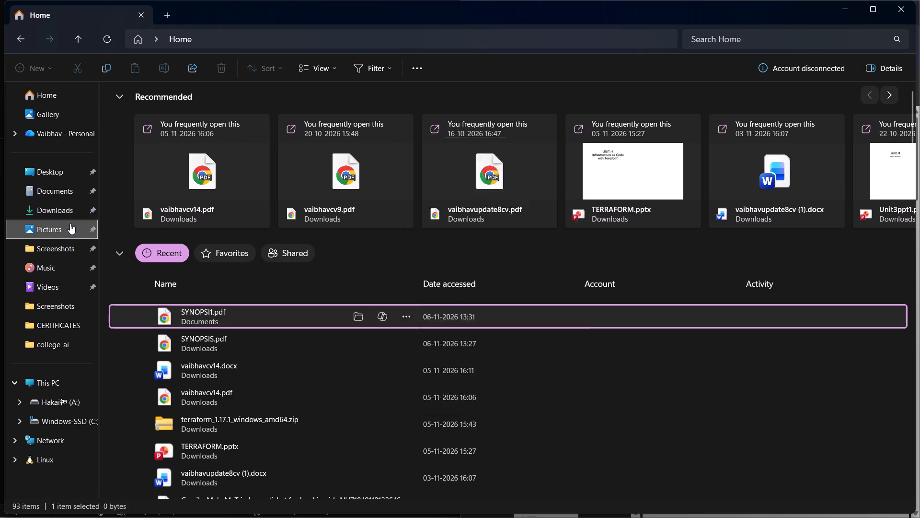
# Delete SYNOPSIS.pdf from the Downloads folder.
pyautogui.click(61, 212)
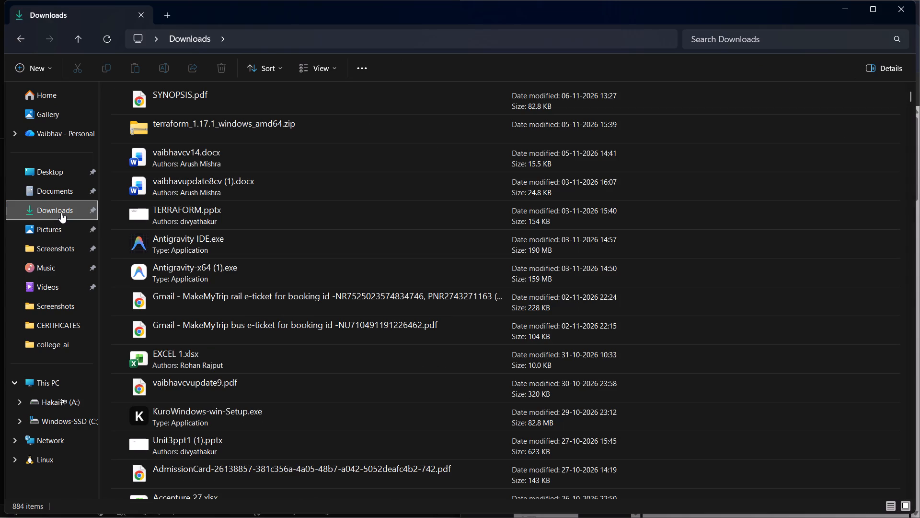
pyautogui.rightClick(154, 101)
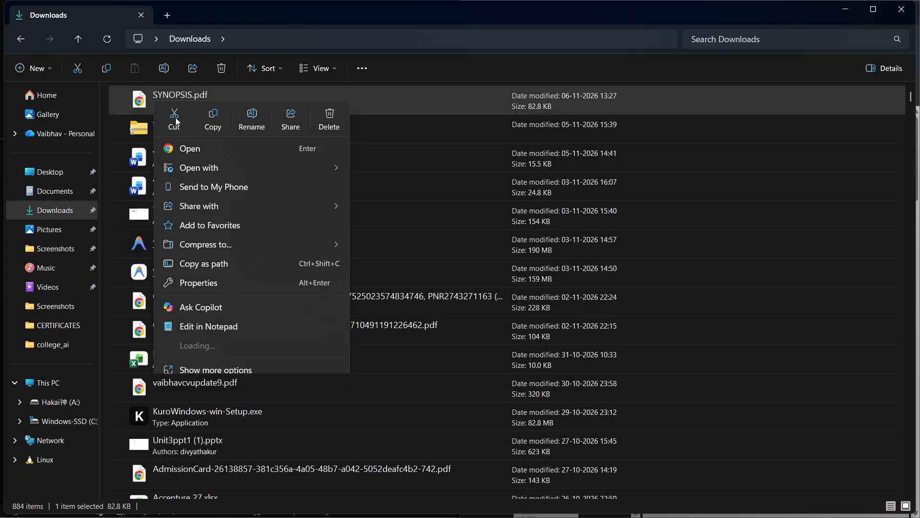
pyautogui.click(320, 124)
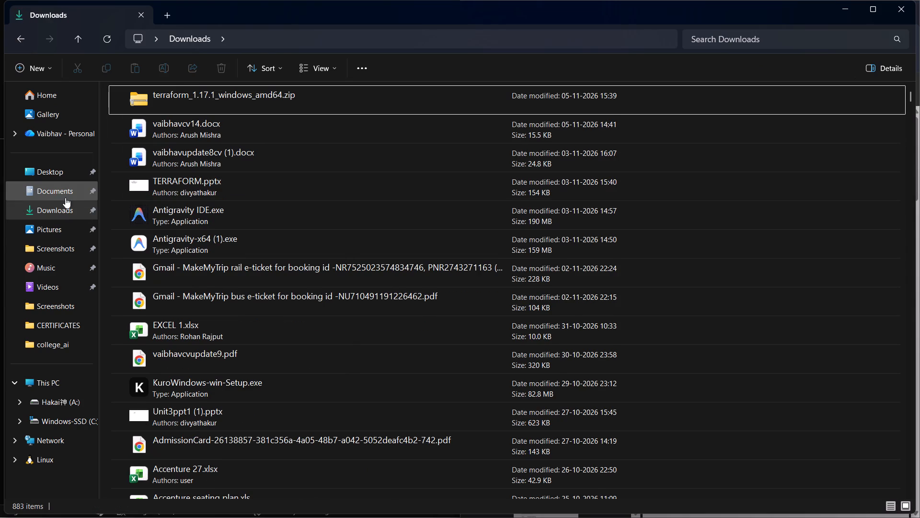
# Go to the Documents folder, start renaming SYNOPSI1.pdf and clear its base name.
pyautogui.click(57, 189)
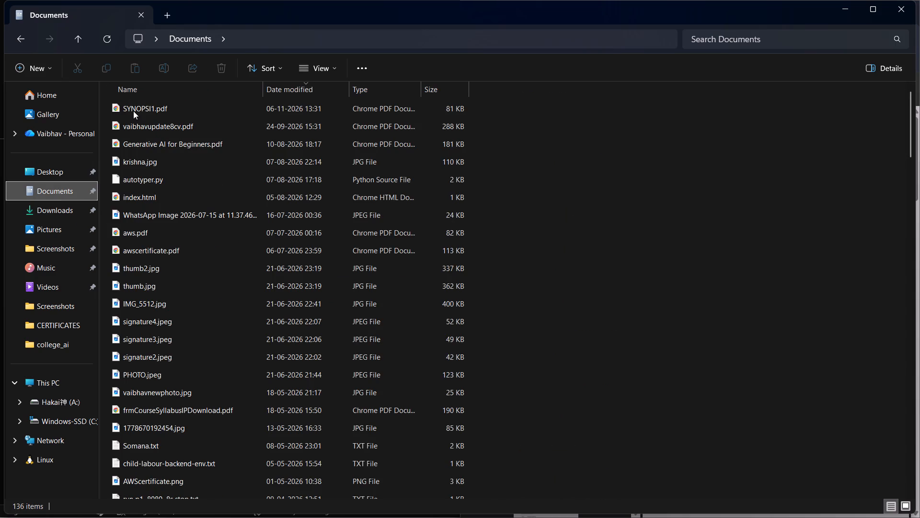
pyautogui.rightClick(133, 111)
pyautogui.click(232, 128)
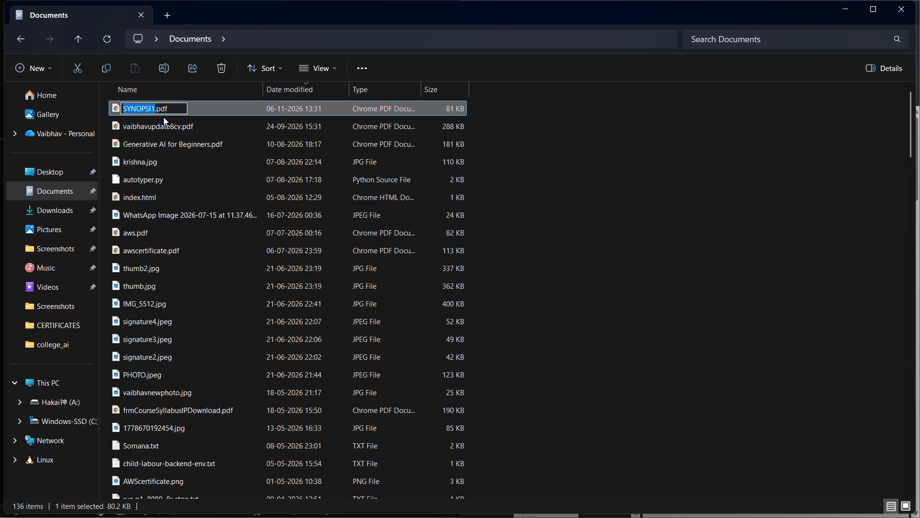
pyautogui.press('BackSpace')
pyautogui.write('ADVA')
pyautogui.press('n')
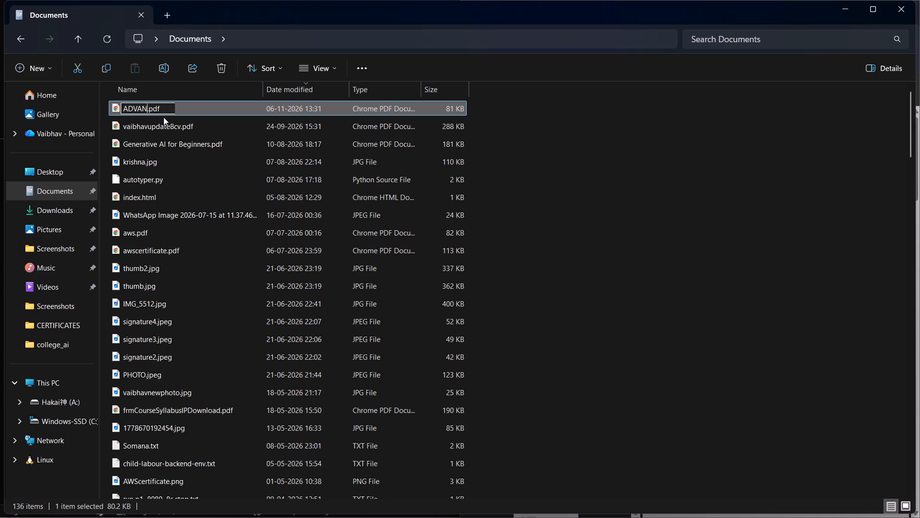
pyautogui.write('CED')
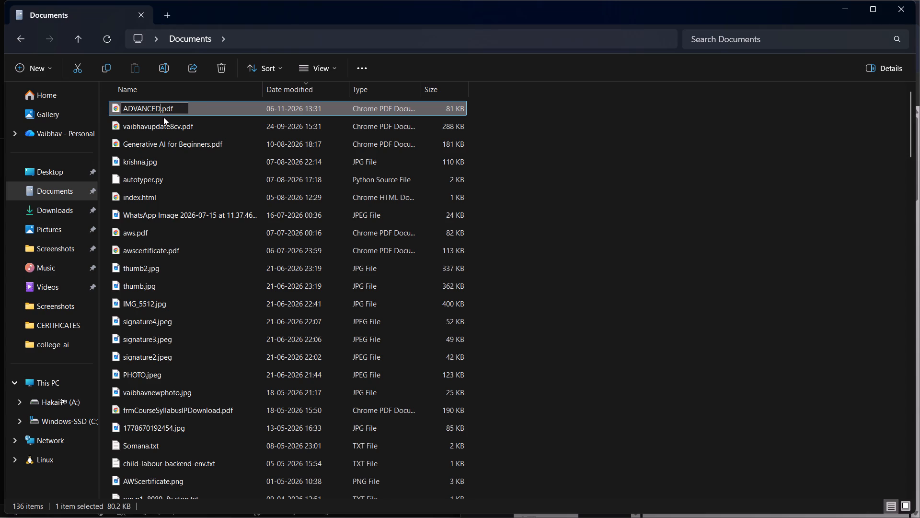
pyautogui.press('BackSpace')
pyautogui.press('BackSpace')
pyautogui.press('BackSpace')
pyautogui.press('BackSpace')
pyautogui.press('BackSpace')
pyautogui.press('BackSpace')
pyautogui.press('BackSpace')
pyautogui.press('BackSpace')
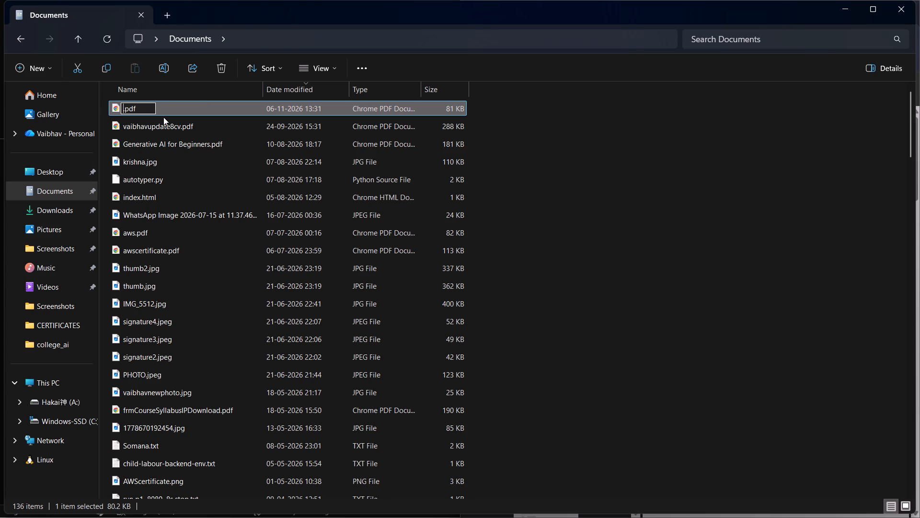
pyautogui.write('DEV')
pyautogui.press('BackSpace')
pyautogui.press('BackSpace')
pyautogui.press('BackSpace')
# Name the PDF in Documents INT333SYNOPSIS, keeping the .pdf extension.
pyautogui.write('INT')
pyautogui.write('333')
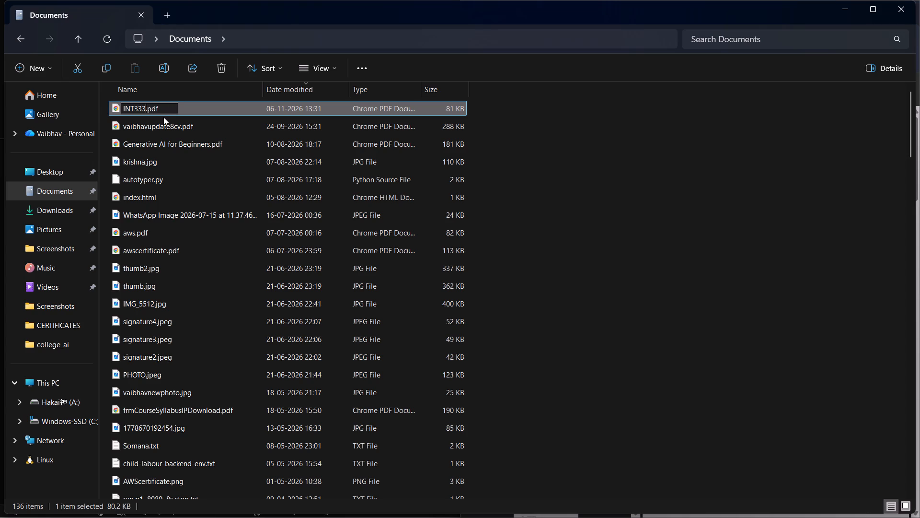
pyautogui.write('SY')
pyautogui.write('NOP')
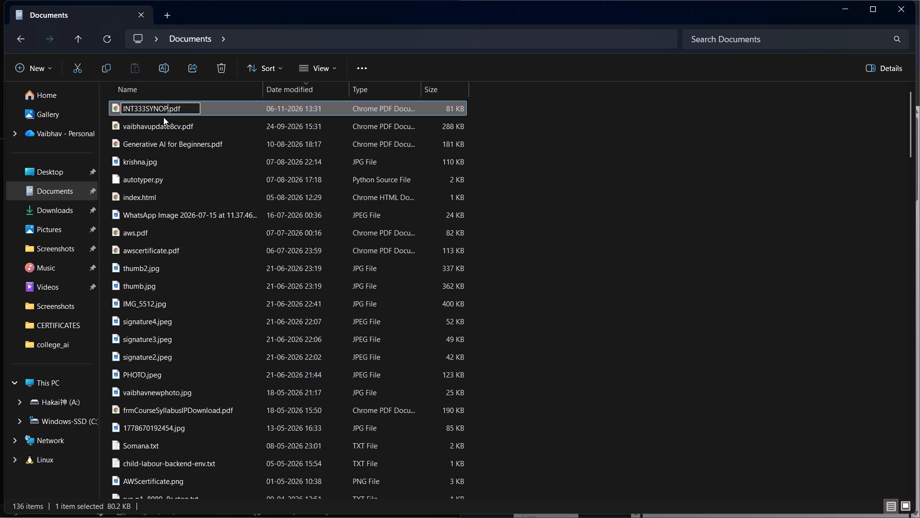
pyautogui.write('SIS')
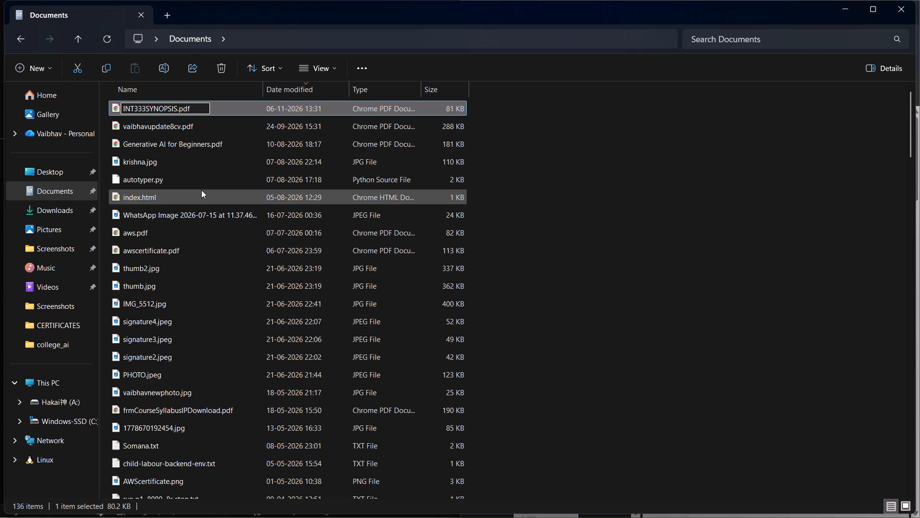
pyautogui.press('Return')
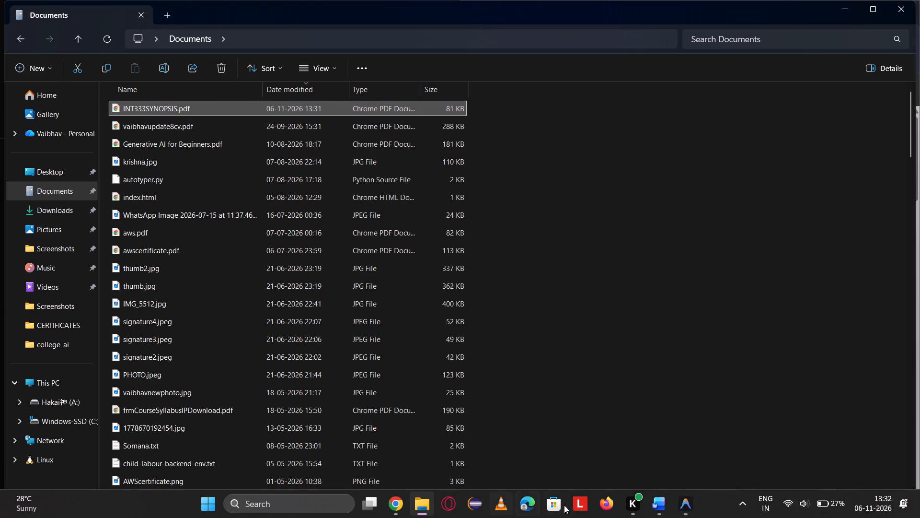
# Switch to Chrome and maximise the window that shows the synopsis PDF.
pyautogui.click(400, 507)
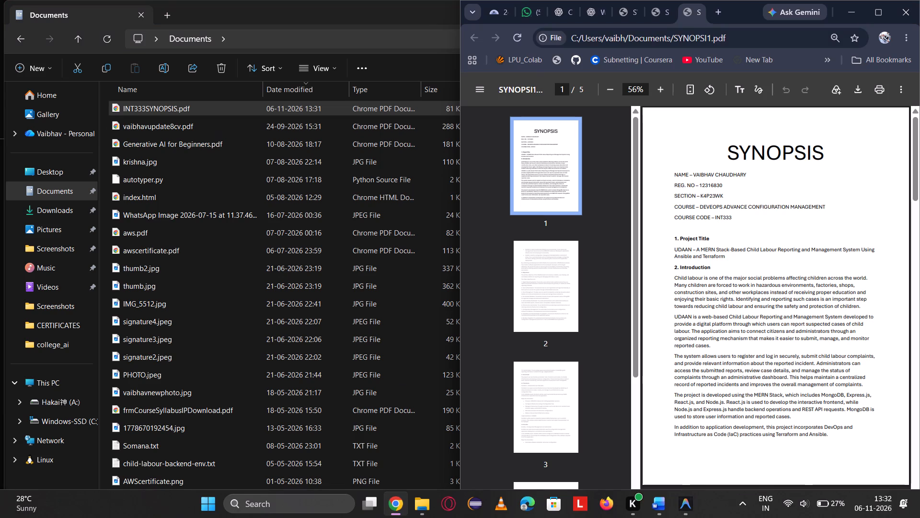
pyautogui.click(866, 15)
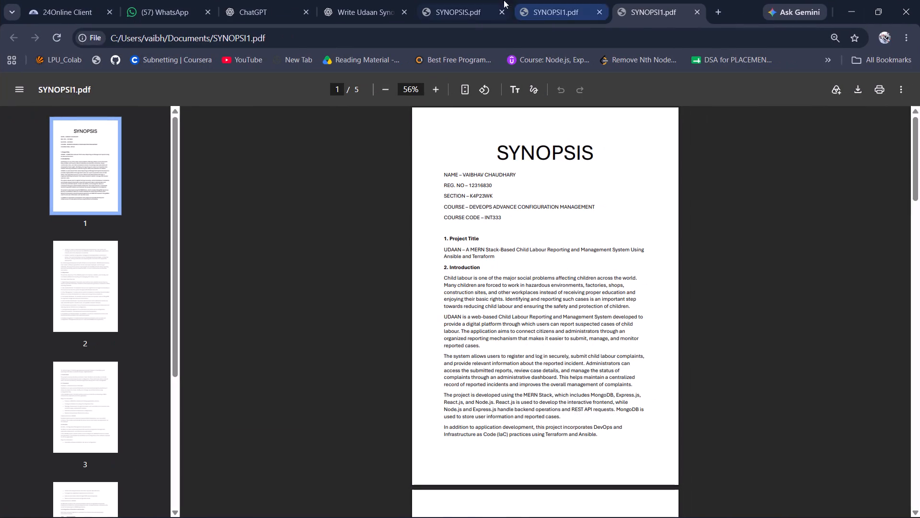
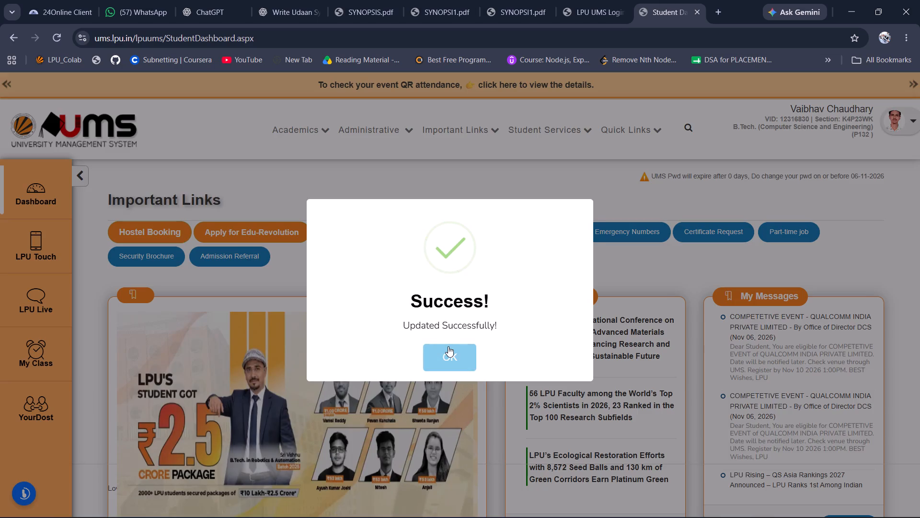
# Dismiss the update confirmation on the UMS student dashboard.
pyautogui.click(448, 346)
# Look through the Pending Assignments list on the dashboard, checking the courses, assignment types and last dates.
pyautogui.scroll(-2, 399, 193)
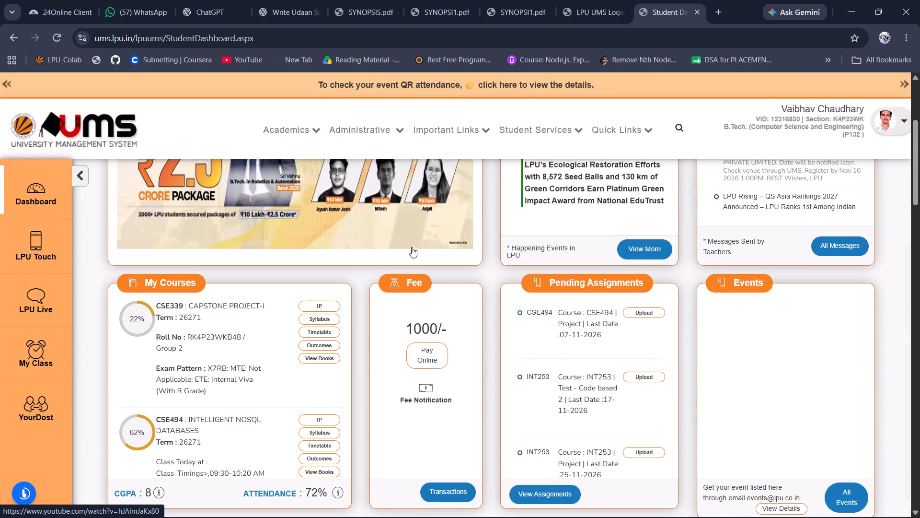
pyautogui.scroll(-1, 470, 336)
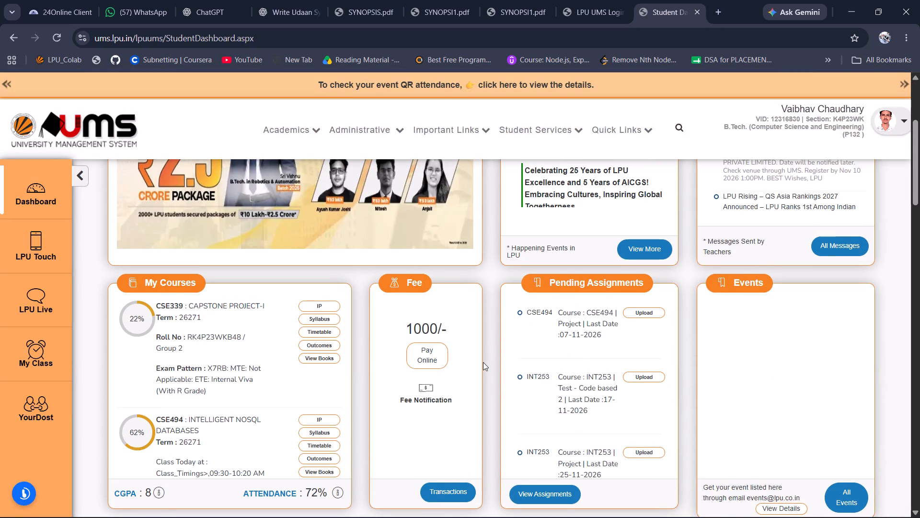
pyautogui.scroll(-1, 483, 362)
pyautogui.scroll(-2, 560, 378)
pyautogui.scroll(1, 585, 376)
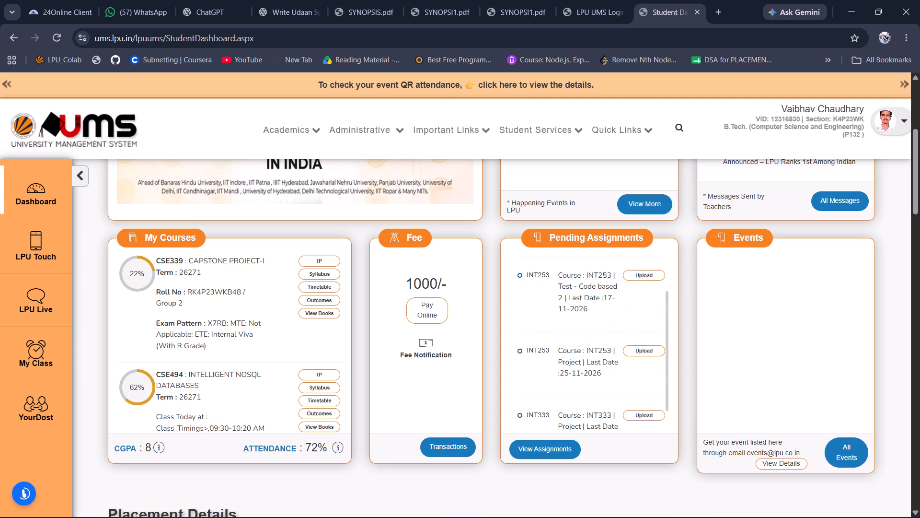
pyautogui.scroll(1, 585, 376)
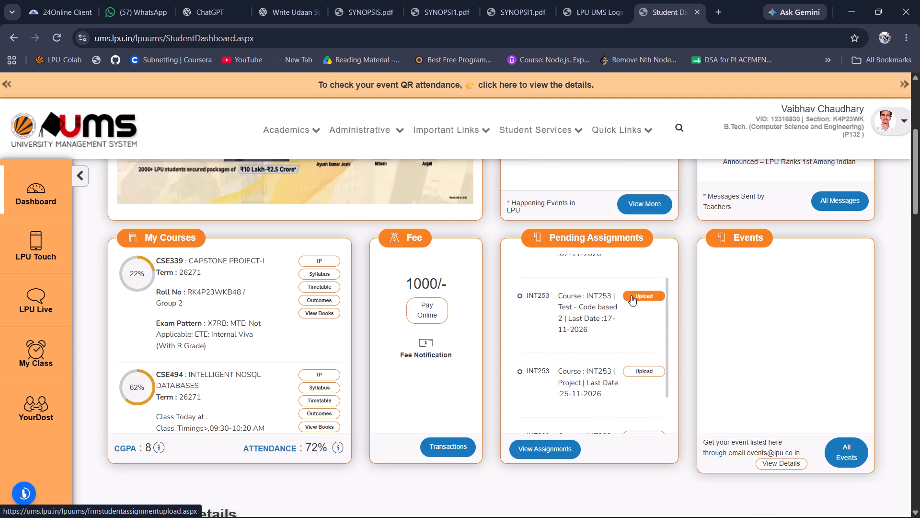
pyautogui.scroll(1, 631, 295)
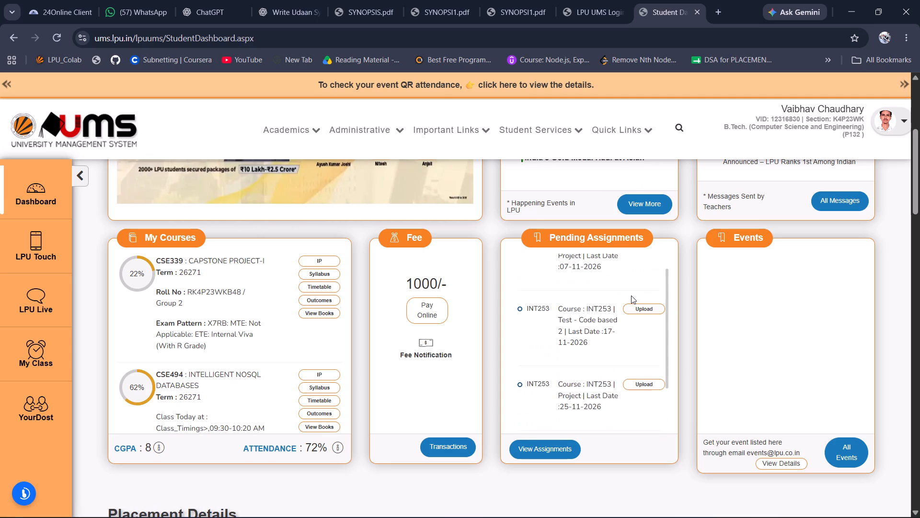
pyautogui.scroll(-3, 581, 330)
pyautogui.scroll(-1, 621, 395)
pyautogui.scroll(1, 626, 390)
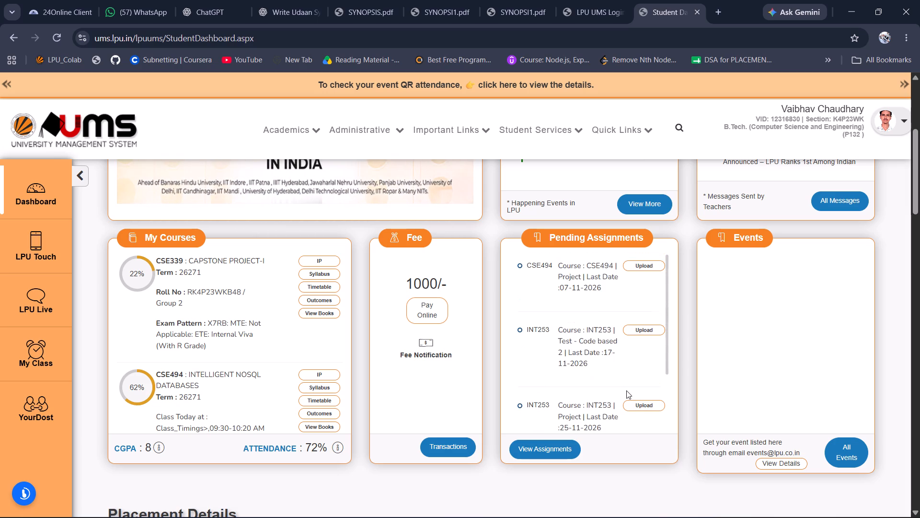
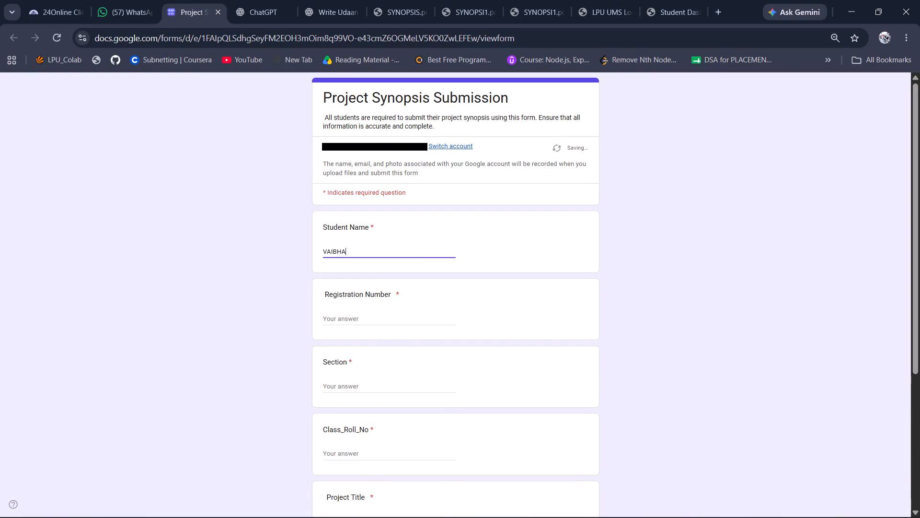
# Complete the student name and enter the registration number and section in the Project Synopsis Submission form.
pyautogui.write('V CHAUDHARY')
pyautogui.click(357, 306)
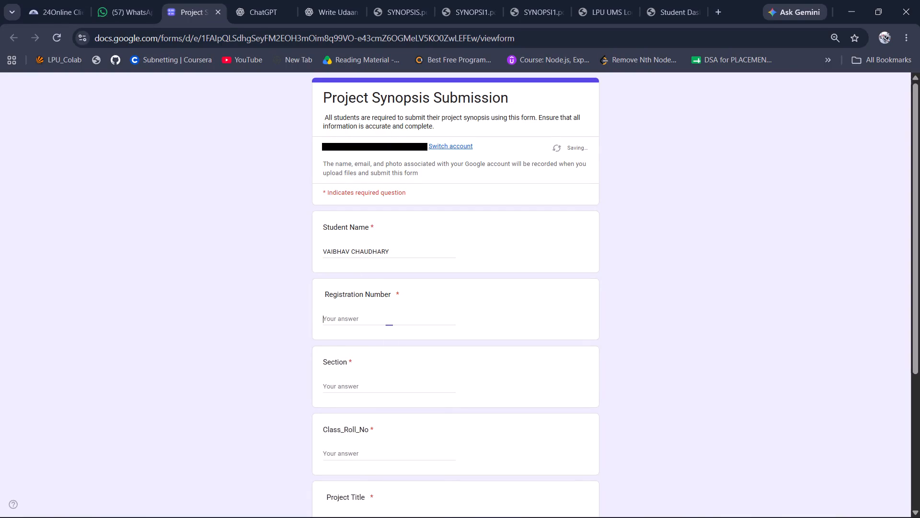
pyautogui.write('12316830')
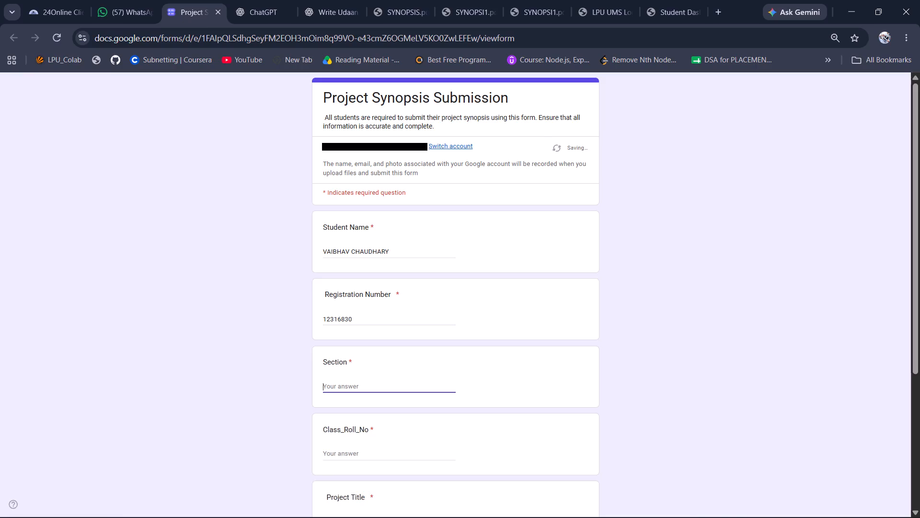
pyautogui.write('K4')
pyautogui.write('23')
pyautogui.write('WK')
# Open the UMS student dashboard and copy the section code K4O2314 from the INT333 course's roll number.
pyautogui.click(659, 3)
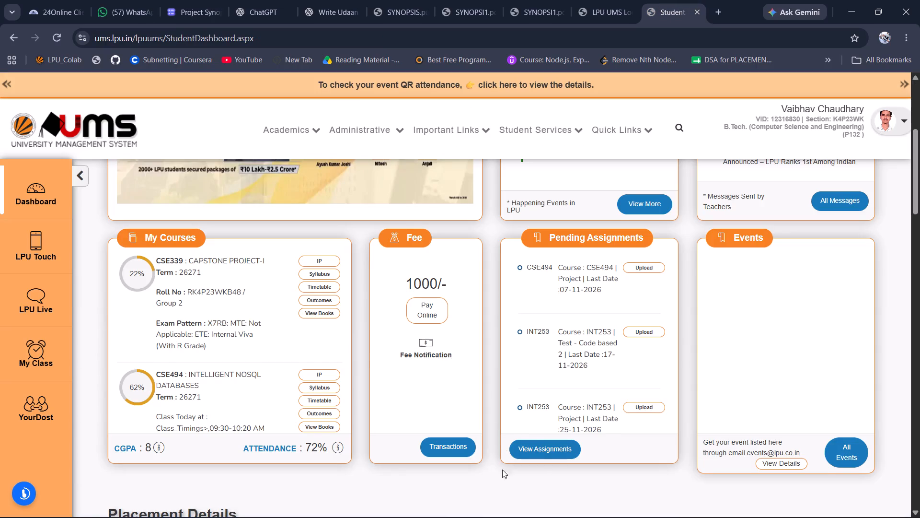
pyautogui.scroll(1, 497, 504)
pyautogui.scroll(-1, 566, 436)
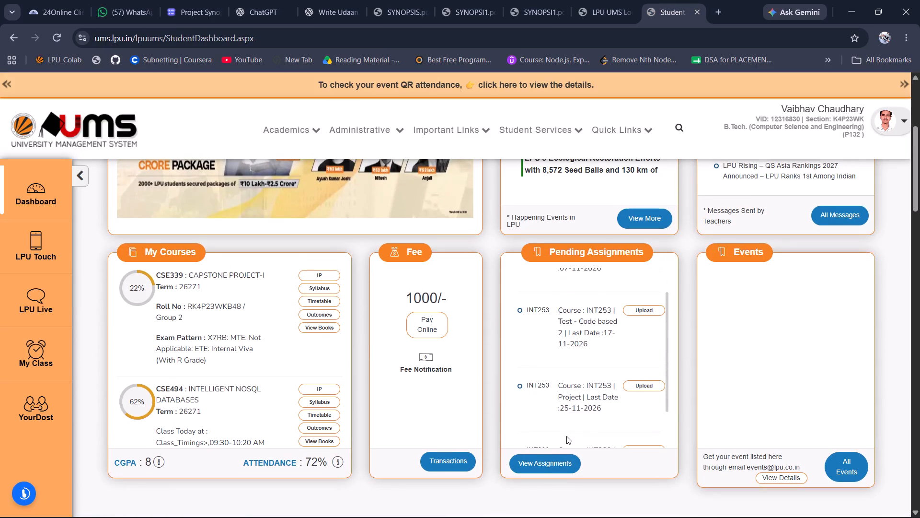
pyautogui.scroll(-3, 566, 436)
pyautogui.scroll(1, 563, 491)
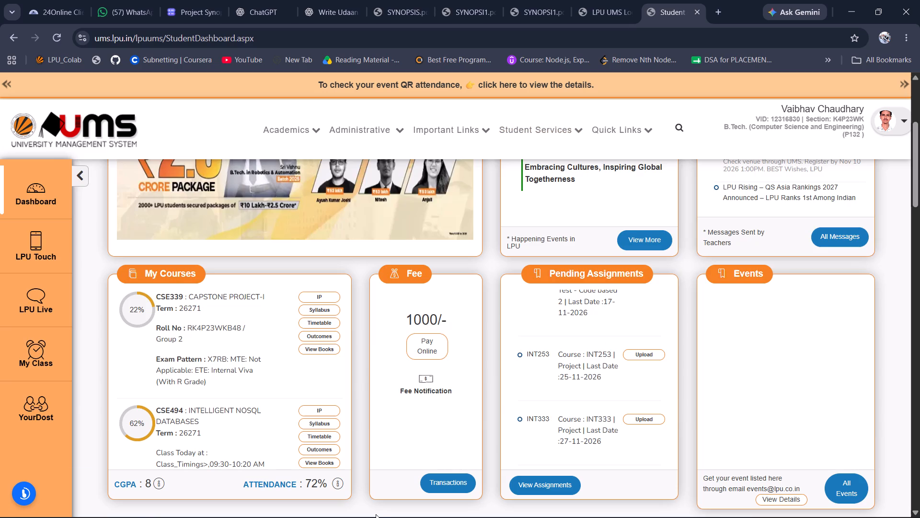
pyautogui.scroll(-4, 251, 453)
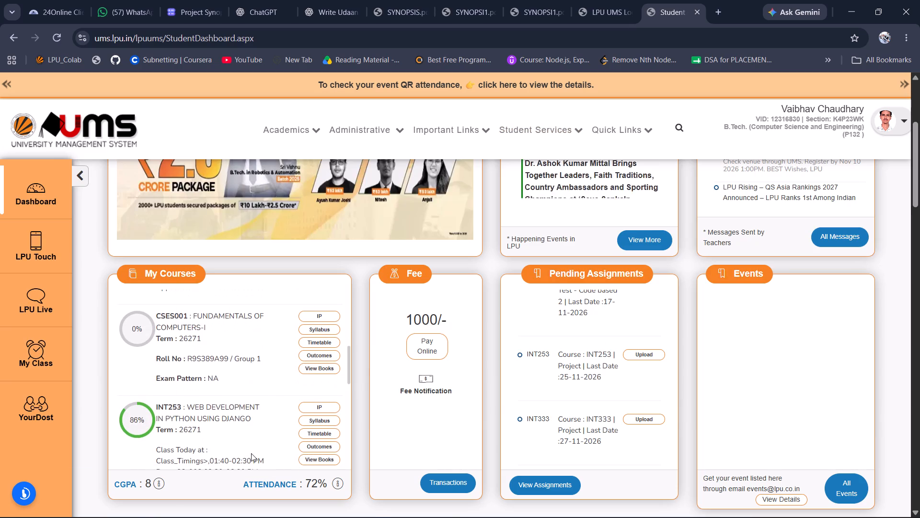
pyautogui.scroll(-3, 251, 453)
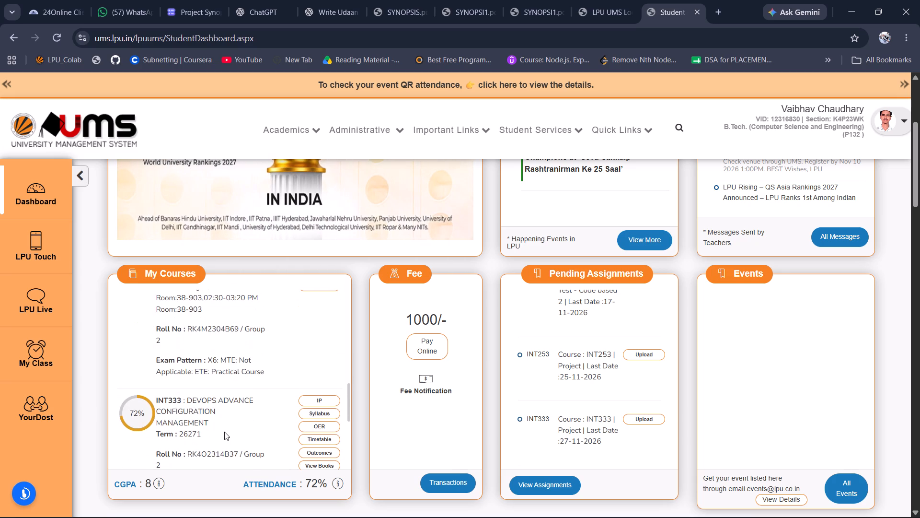
pyautogui.scroll(-1, 224, 432)
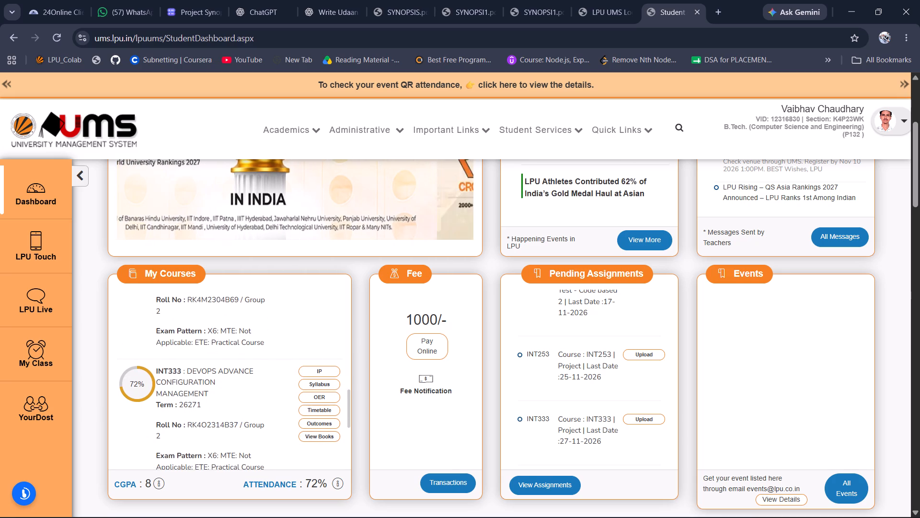
pyautogui.moveTo(193, 428); pyautogui.dragTo(210, 430)
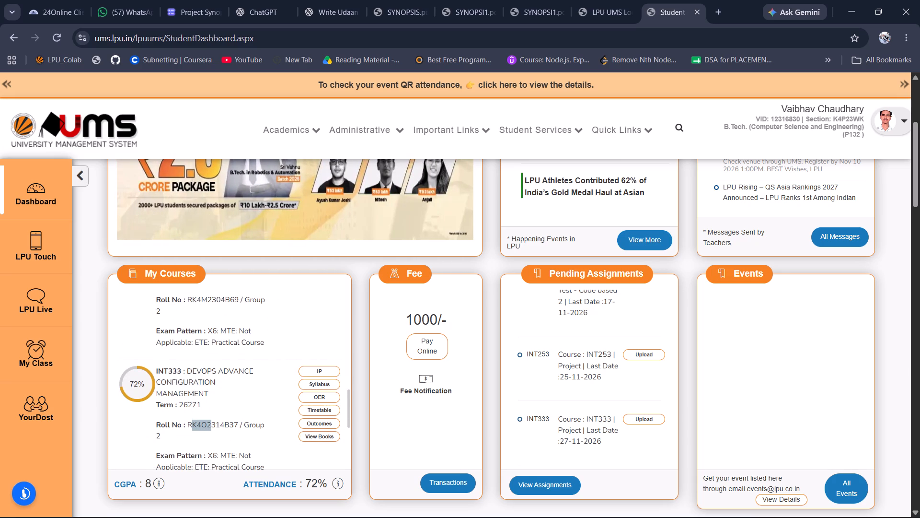
pyautogui.moveTo(210, 430); pyautogui.dragTo(218, 431)
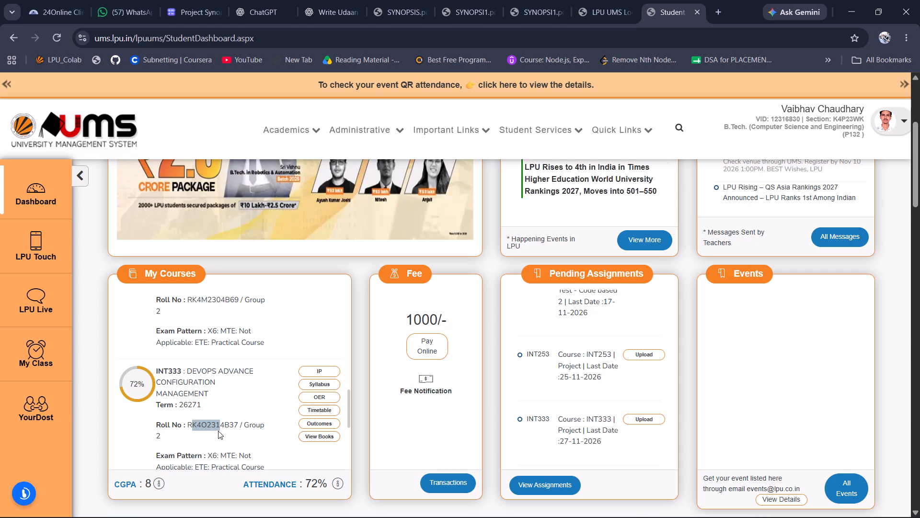
pyautogui.moveTo(218, 431); pyautogui.dragTo(223, 428)
pyautogui.hotkey('ctrl', 'c')
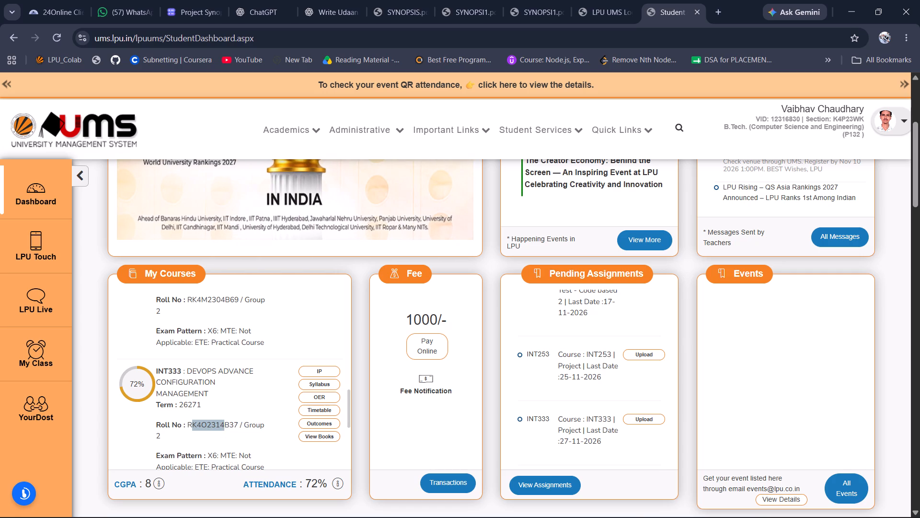
pyautogui.click(255, 401)
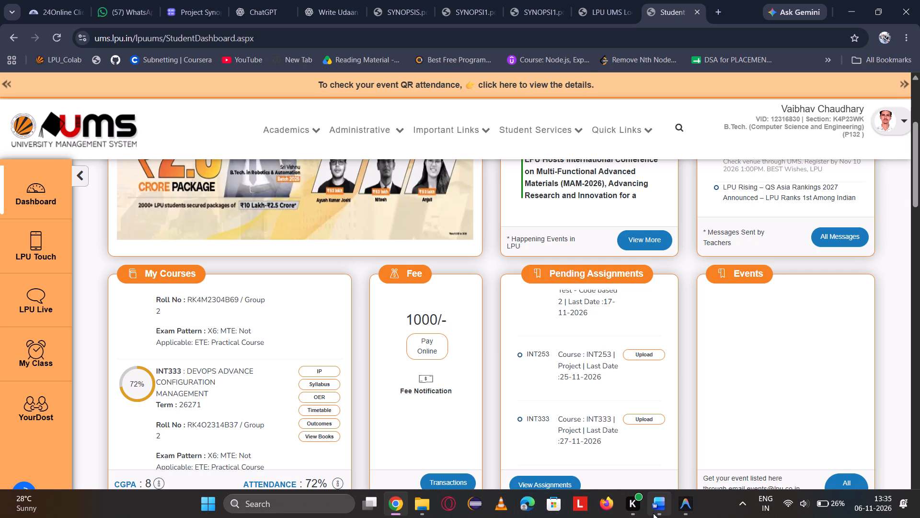
# Switch to Word and replace the section code on the synopsis's first page with the copied K4O2314.
pyautogui.click(653, 513)
pyautogui.scroll(10, 405, 281)
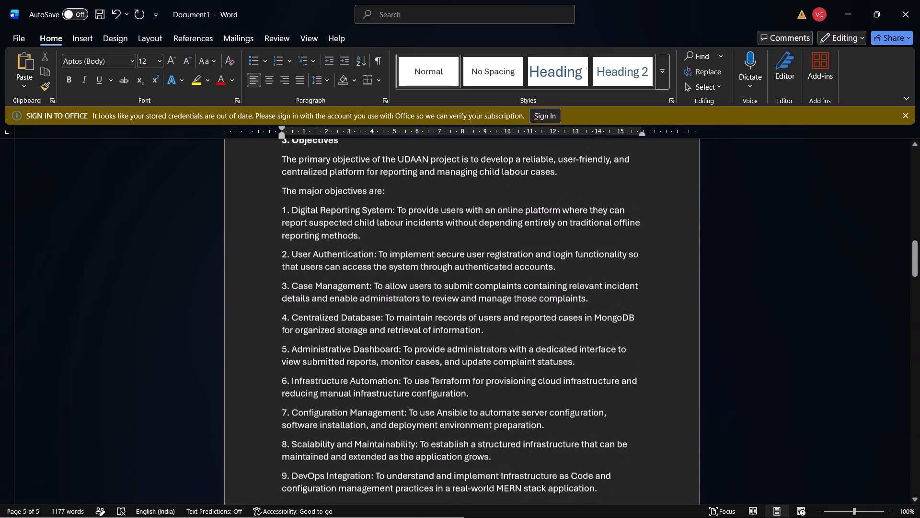
pyautogui.scroll(8, 405, 281)
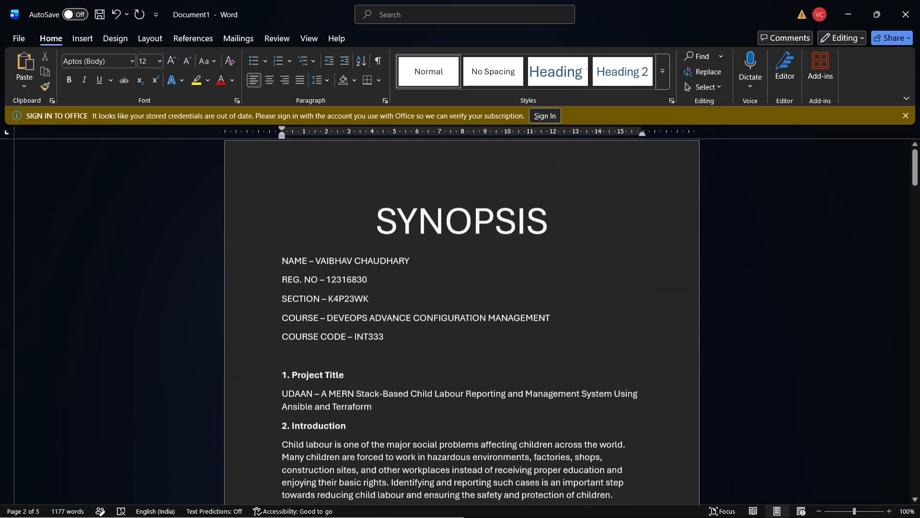
pyautogui.moveTo(375, 307); pyautogui.dragTo(338, 311)
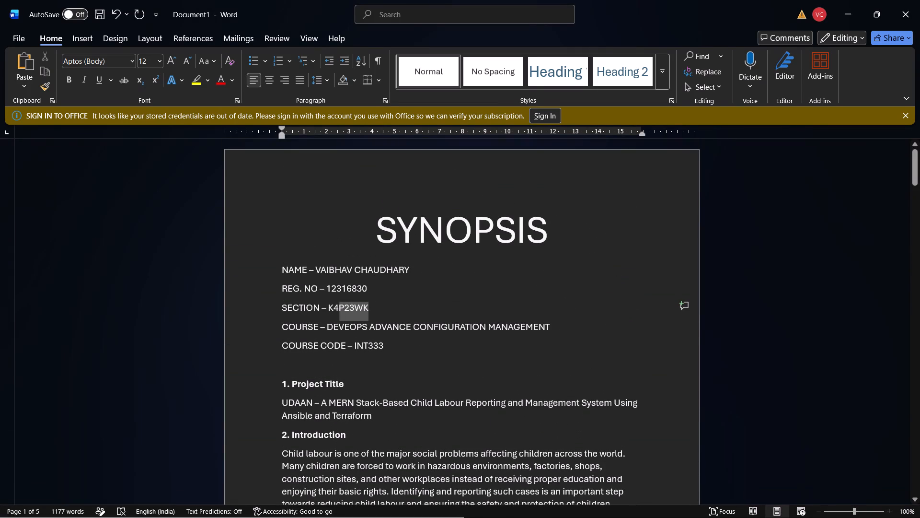
pyautogui.moveTo(338, 311); pyautogui.dragTo(336, 311)
pyautogui.press('BackSpace')
pyautogui.press('BackSpace')
pyautogui.hotkey('ctrl', 'v')
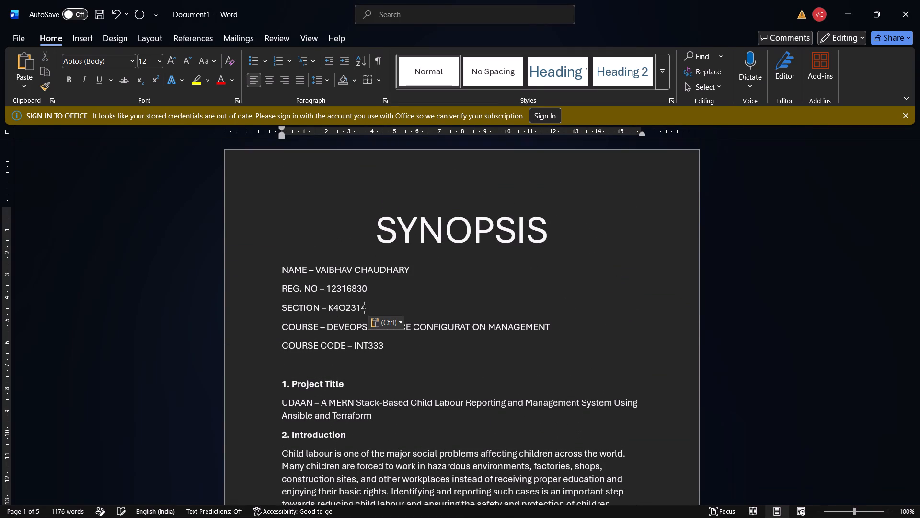
pyautogui.click(454, 286)
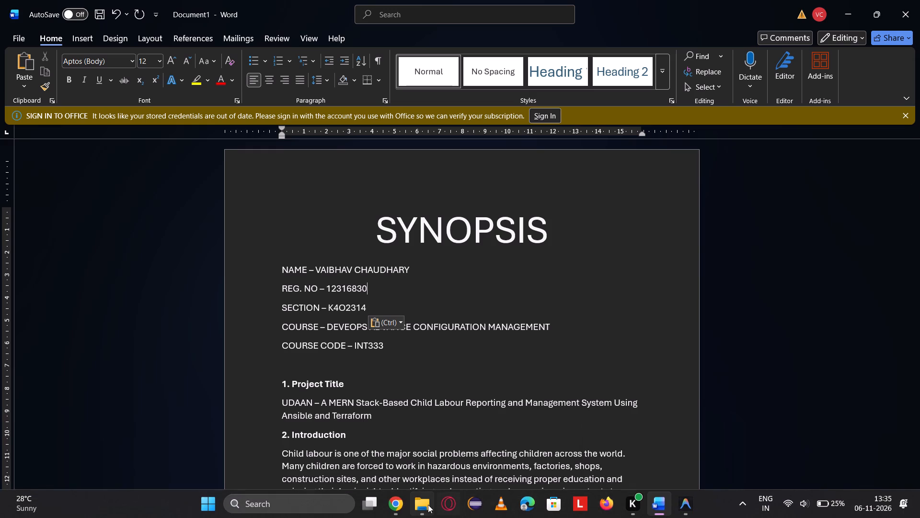
# Switch to Chrome and review the dashboard's course list, the open SYNOPSI1.pdf and the Word synopsis's section line.
pyautogui.click(401, 504)
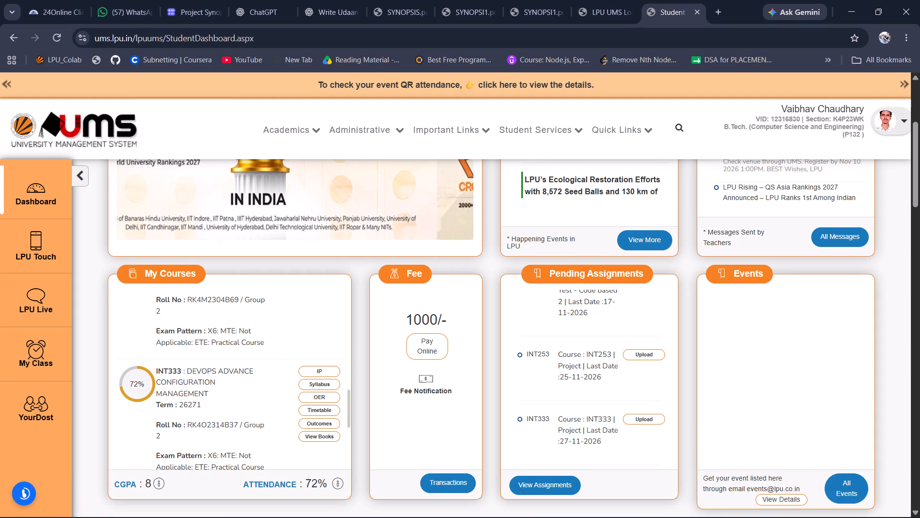
pyautogui.scroll(2, 194, 428)
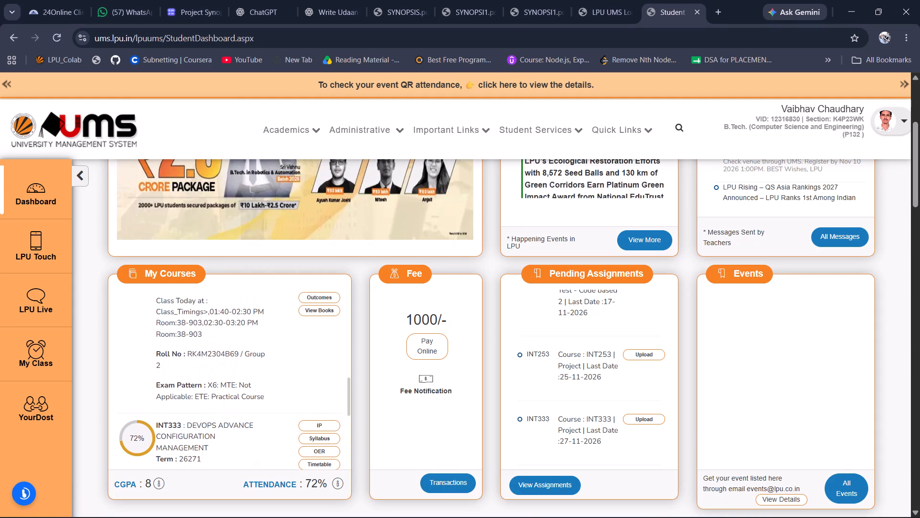
pyautogui.scroll(4, 194, 428)
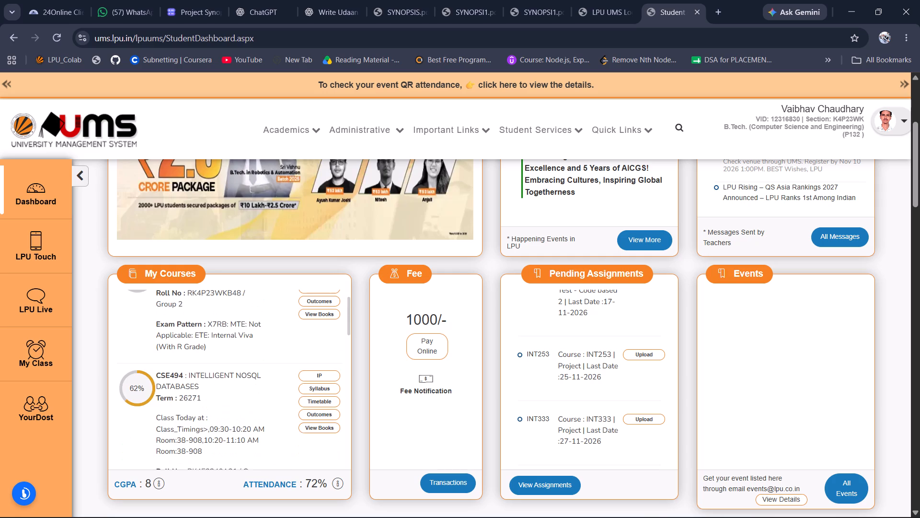
pyautogui.scroll(7, 194, 428)
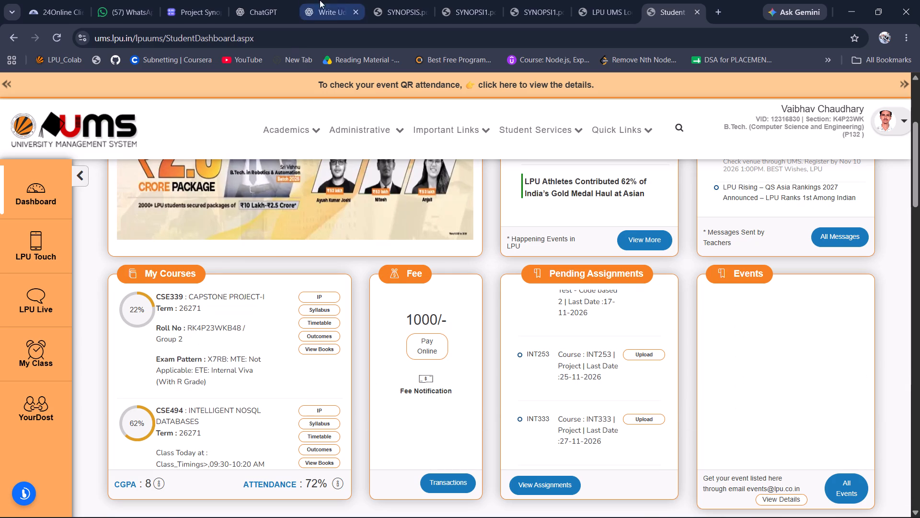
pyautogui.click(471, 0)
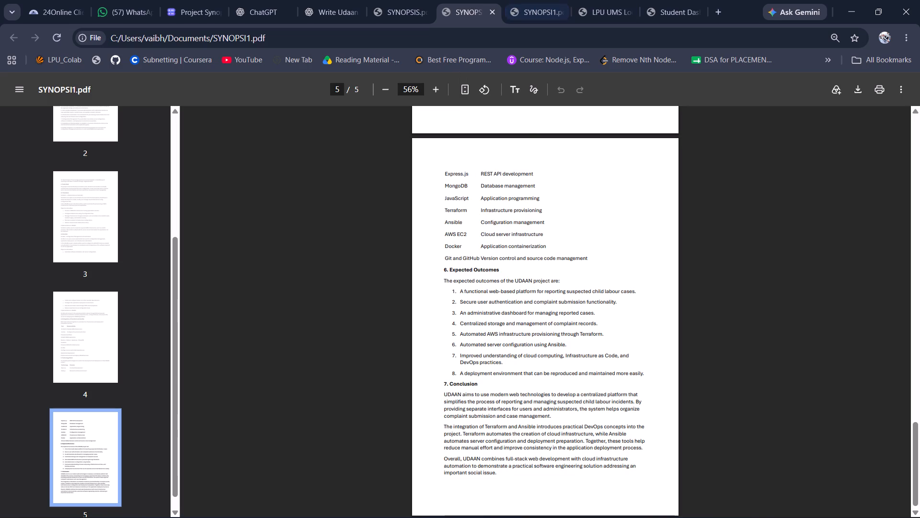
pyautogui.click(669, 508)
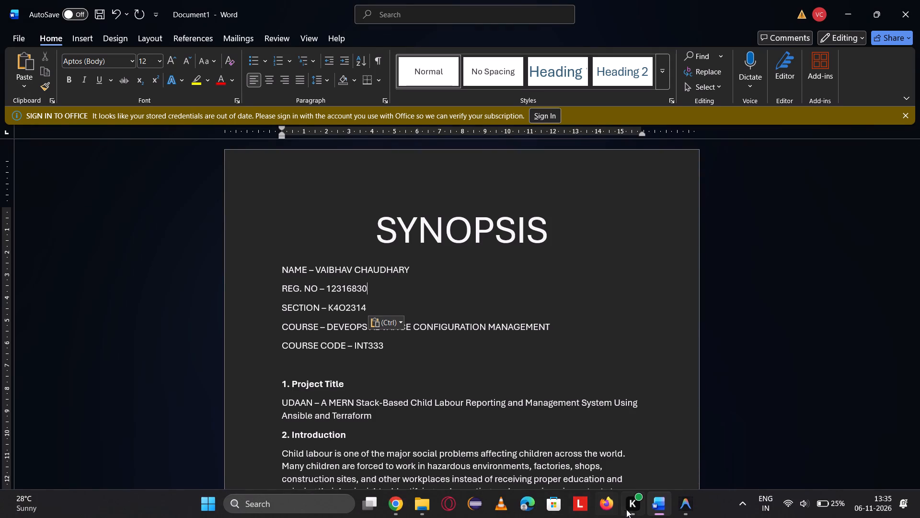
pyautogui.click(388, 504)
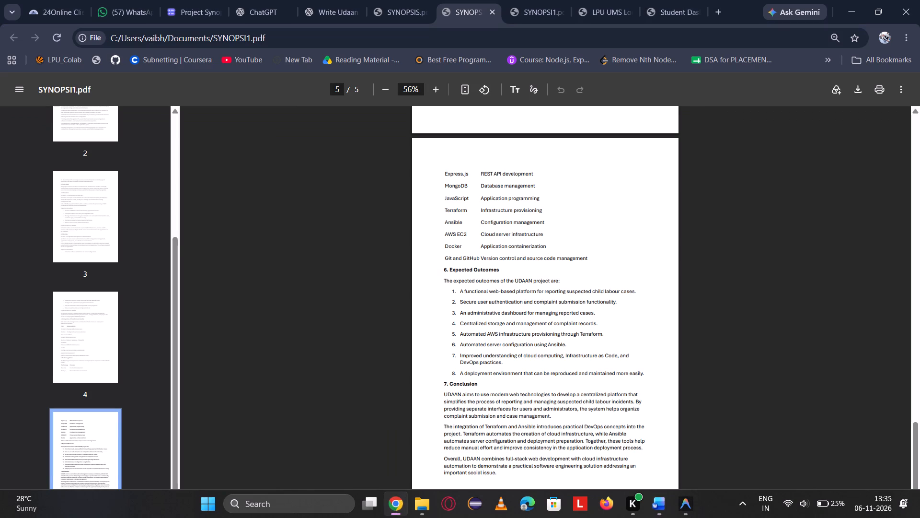
# Return to the UMS dashboard and compare the INT333 roll number with the section code in the Word synopsis.
pyautogui.click(650, 0)
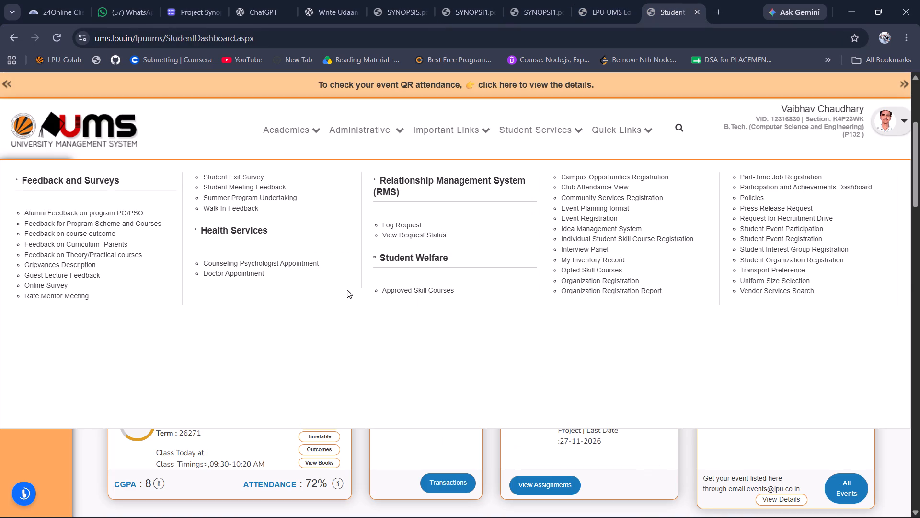
pyautogui.scroll(-1, 238, 439)
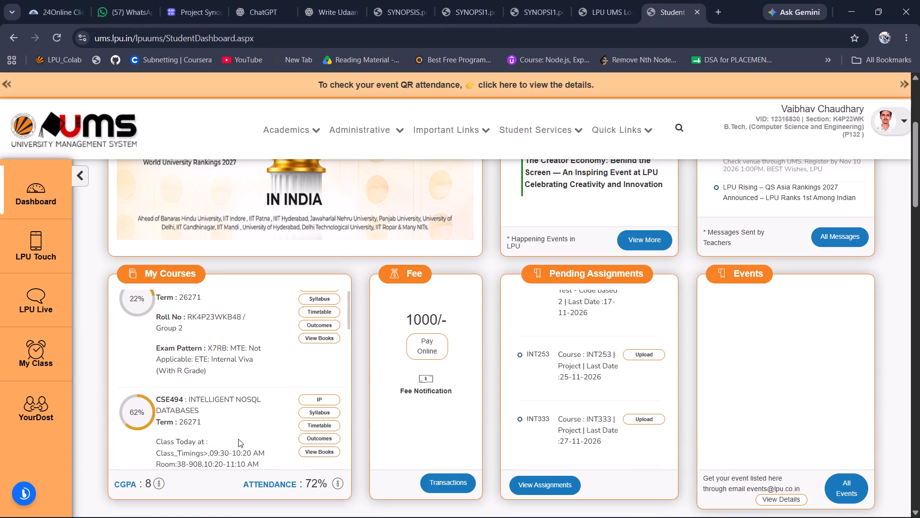
pyautogui.scroll(-1, 238, 439)
pyautogui.scroll(2, 238, 439)
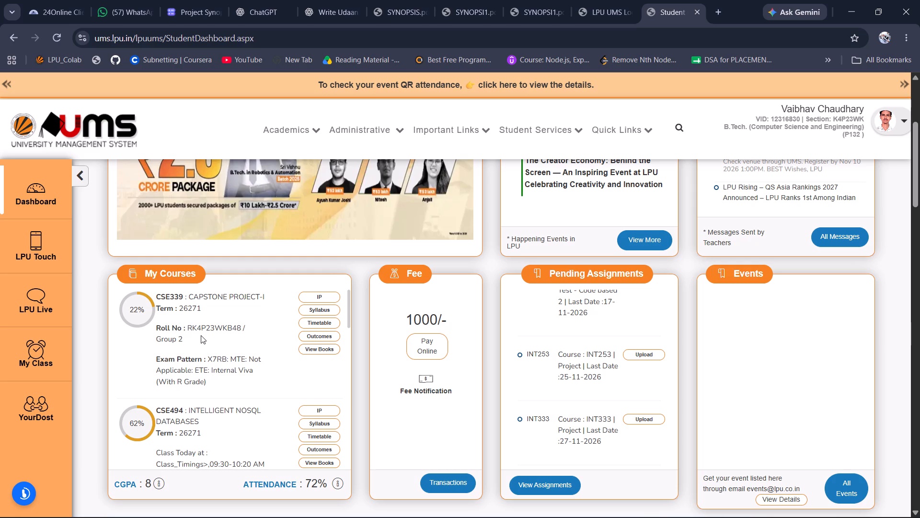
pyautogui.scroll(-2, 236, 341)
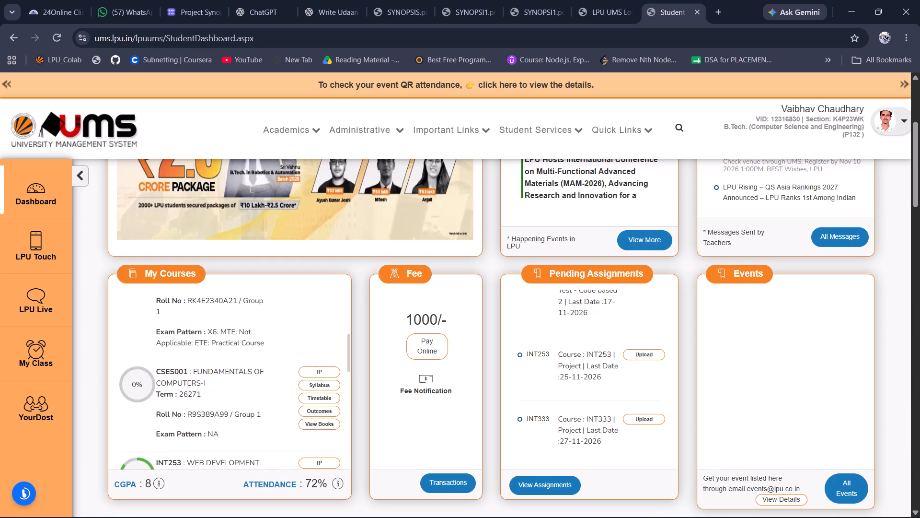
pyautogui.scroll(-3, 236, 341)
pyautogui.scroll(-1, 252, 411)
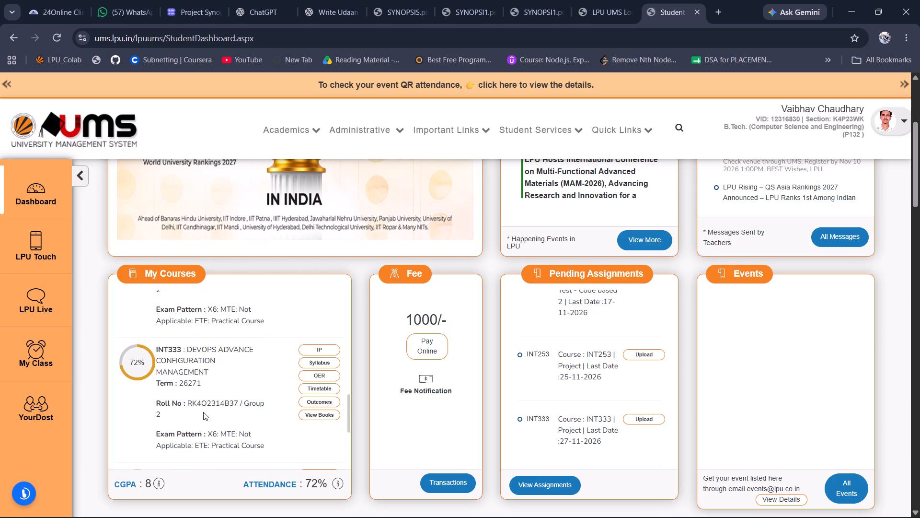
pyautogui.click(191, 406)
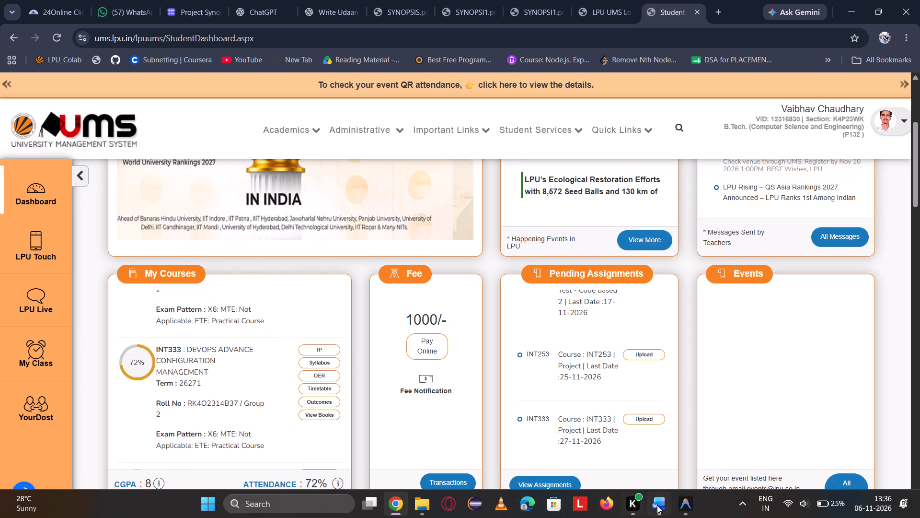
pyautogui.click(657, 505)
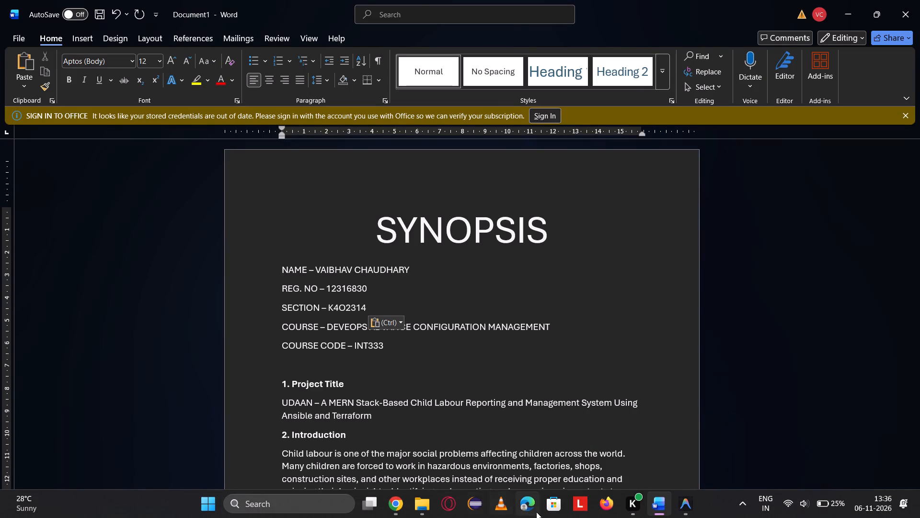
pyautogui.click(402, 503)
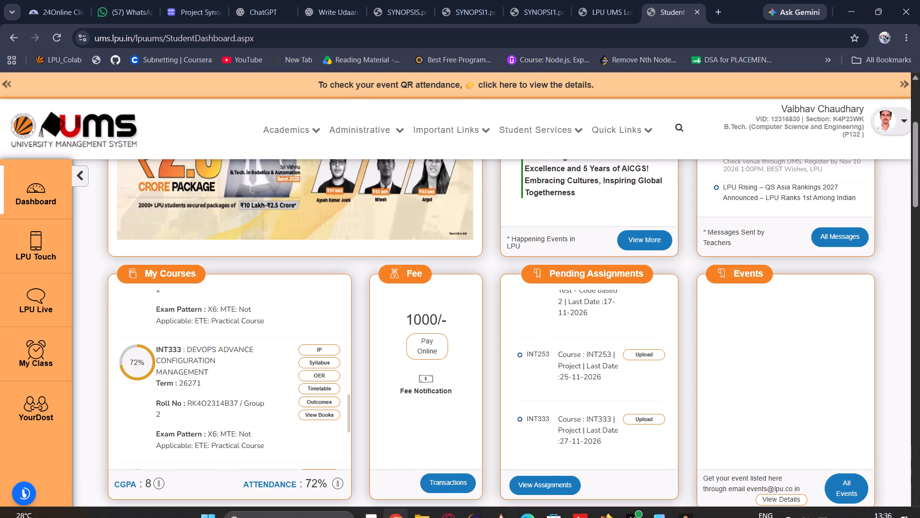
# Copy the section code K4O2314 from the INT333 roll number again and look up the INT253 course's roll number.
pyautogui.moveTo(191, 403); pyautogui.dragTo(203, 403)
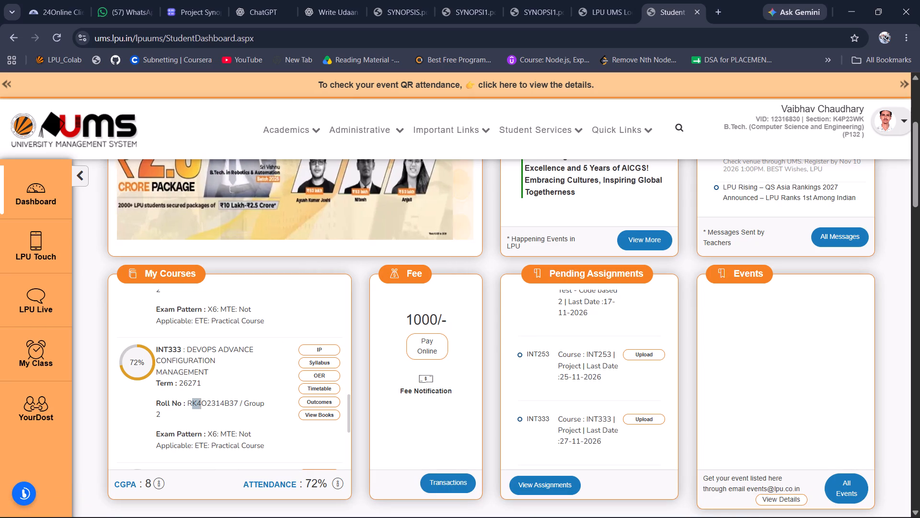
pyautogui.moveTo(203, 403); pyautogui.dragTo(225, 403)
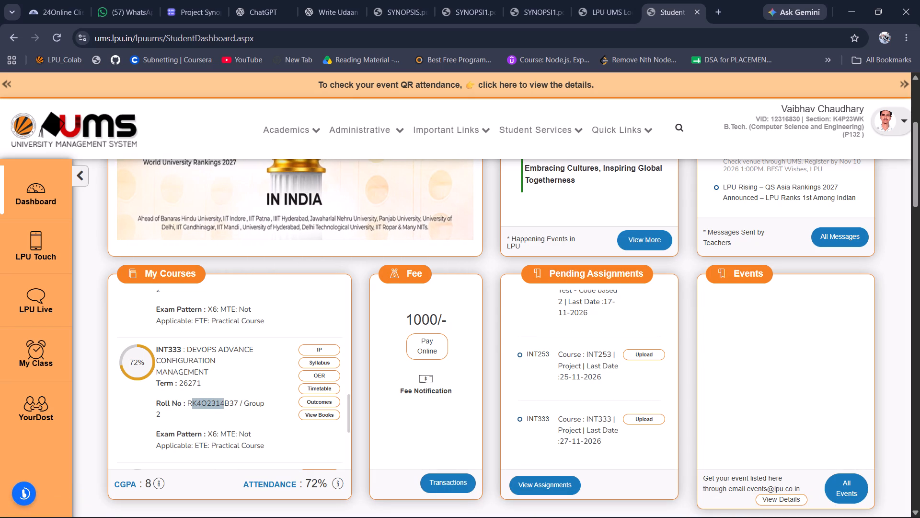
pyautogui.hotkey('ctrl', 'c')
pyautogui.scroll(3, 250, 412)
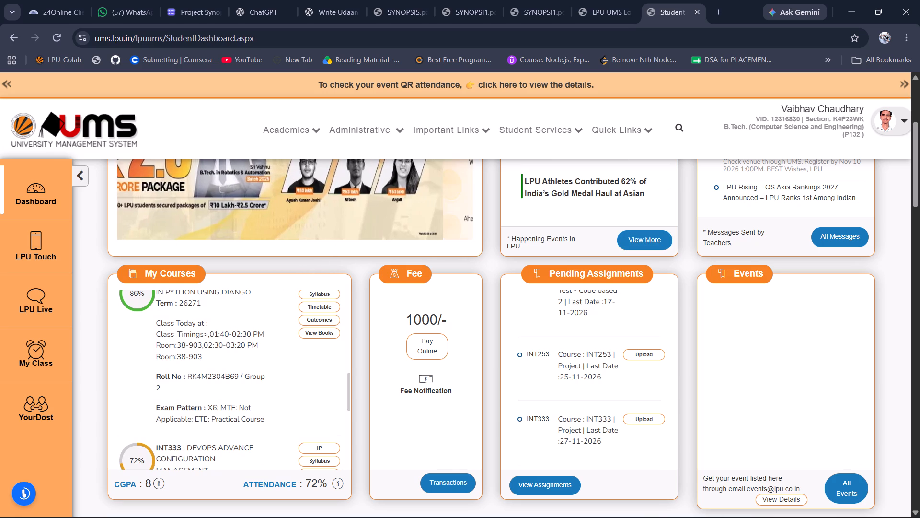
pyautogui.scroll(1, 250, 412)
pyautogui.click(231, 408)
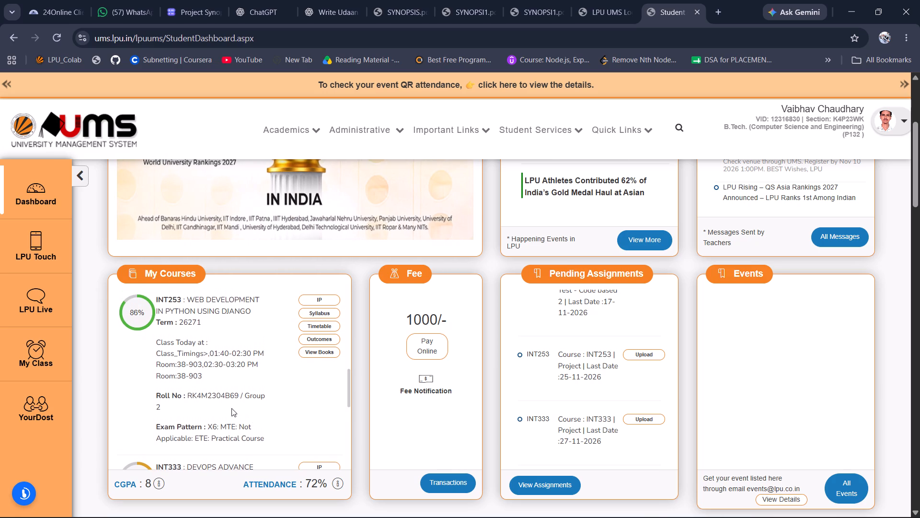
# Examine the dashboard's course list, checking the roll numbers of INT253, INT333 and the other courses.
pyautogui.scroll(3, 231, 408)
pyautogui.scroll(-1, 231, 408)
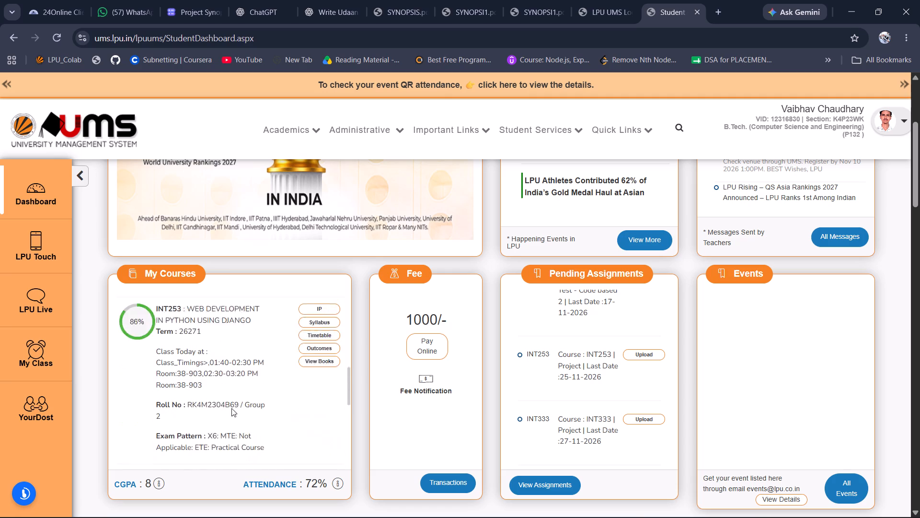
pyautogui.scroll(-3, 231, 408)
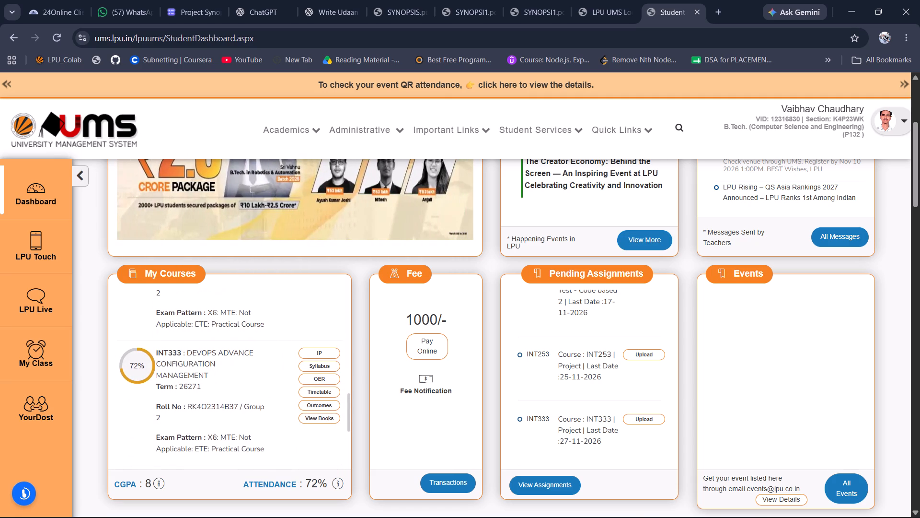
pyautogui.scroll(-2, 202, 414)
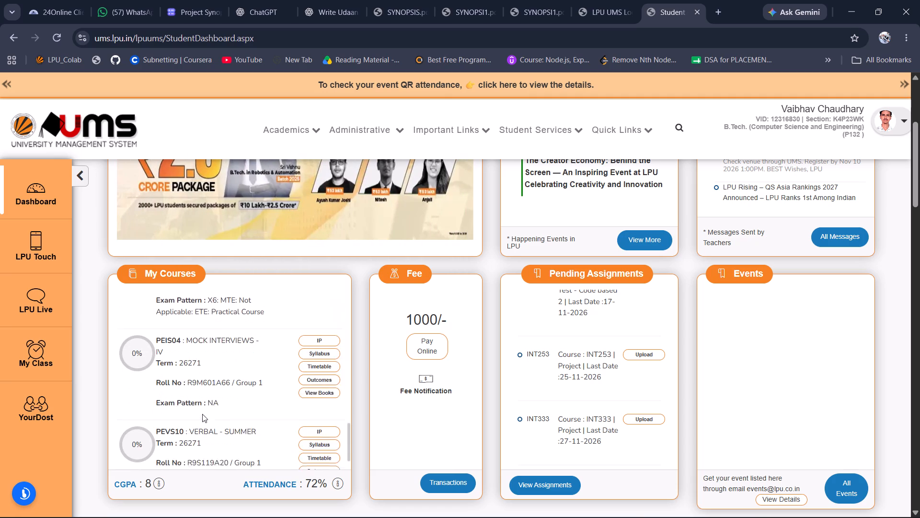
pyautogui.scroll(-2, 202, 414)
pyautogui.scroll(2, 212, 436)
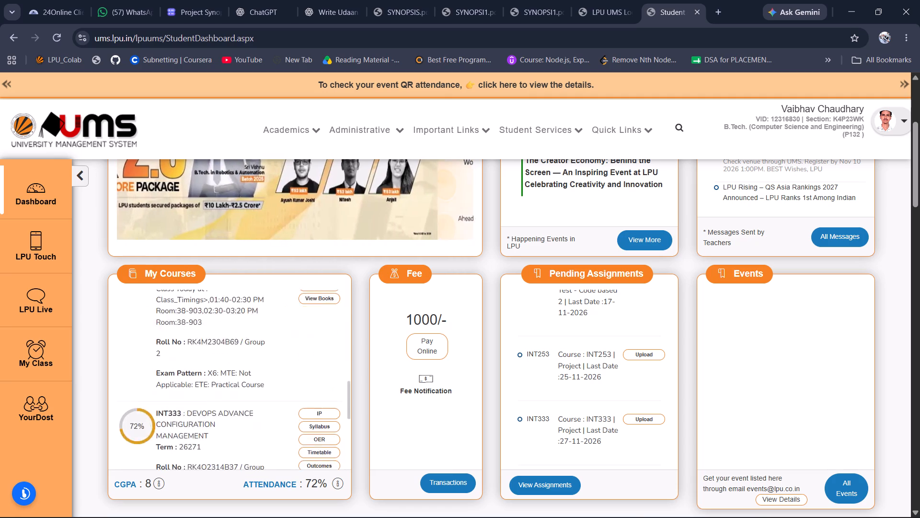
pyautogui.scroll(8, 212, 436)
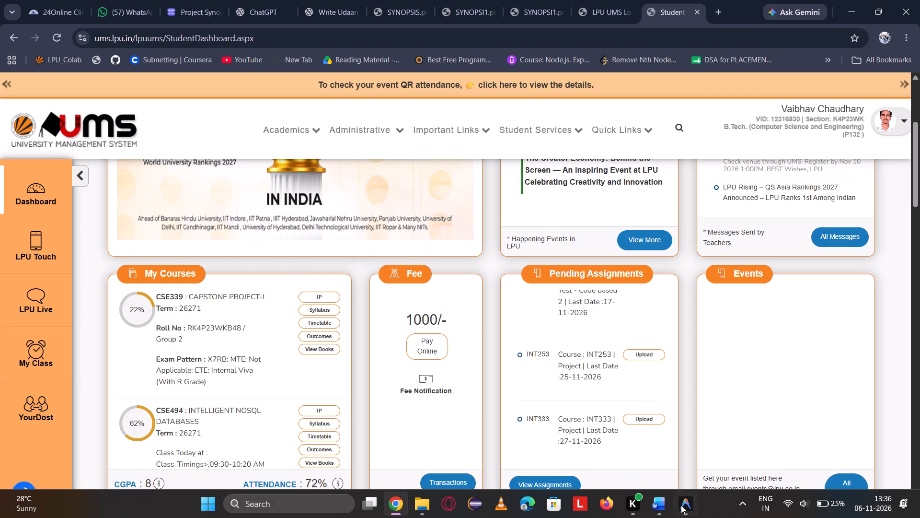
# Switch to Word and replace the section code on the synopsis's first page with the copied K4O2314.
pyautogui.click(680, 505)
pyautogui.click(664, 502)
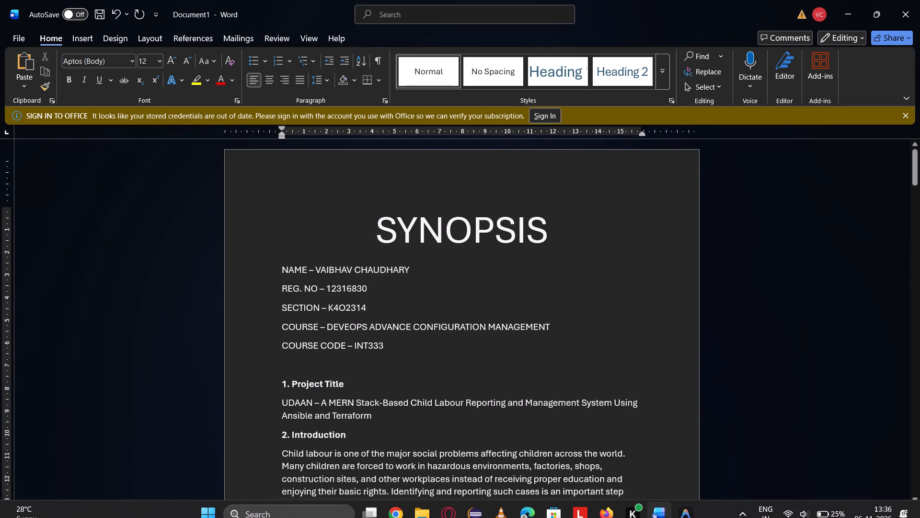
pyautogui.moveTo(368, 309); pyautogui.dragTo(338, 305)
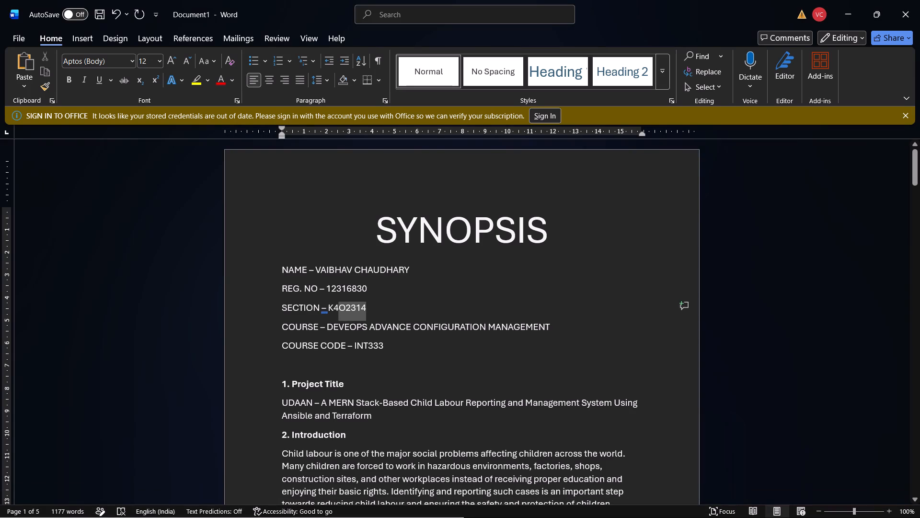
pyautogui.moveTo(338, 305); pyautogui.dragTo(334, 306)
pyautogui.press('BackSpace')
pyautogui.press('BackSpace')
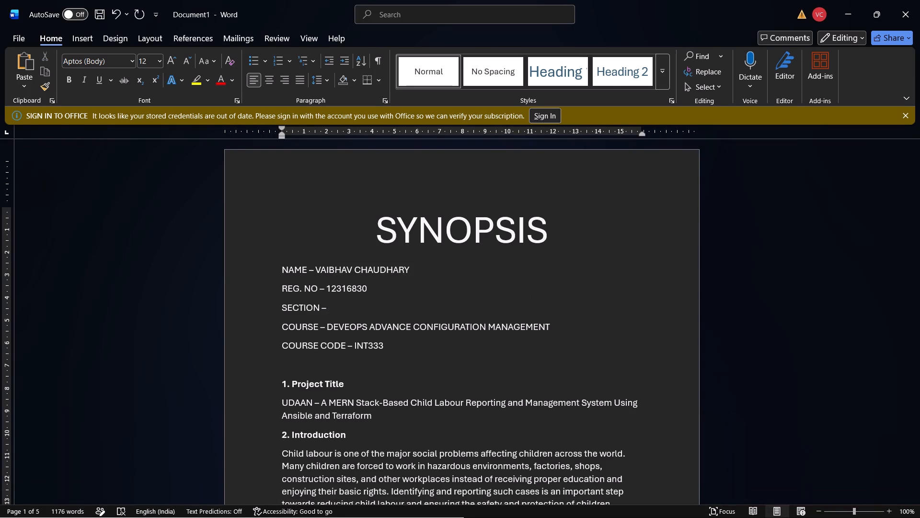
pyautogui.hotkey('ctrl', 'v')
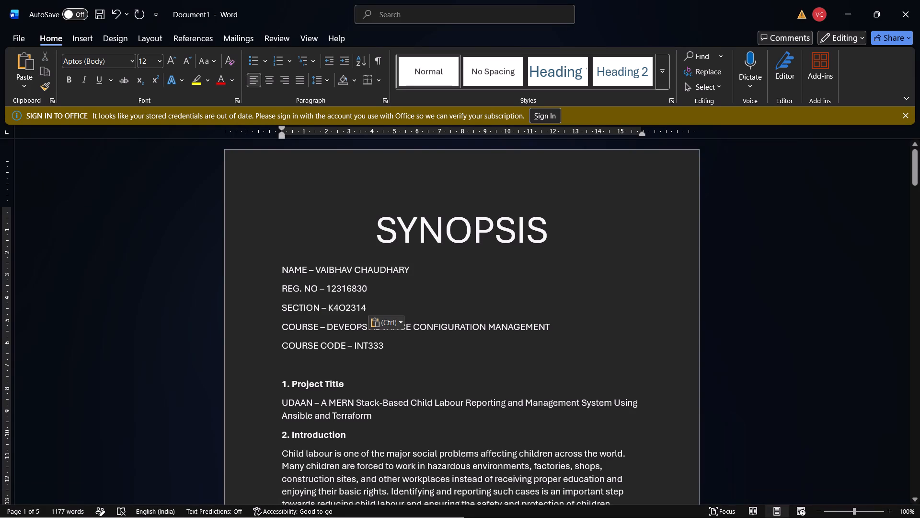
# Review the synopsis text from the Introduction section onward.
pyautogui.scroll(-2, 459, 281)
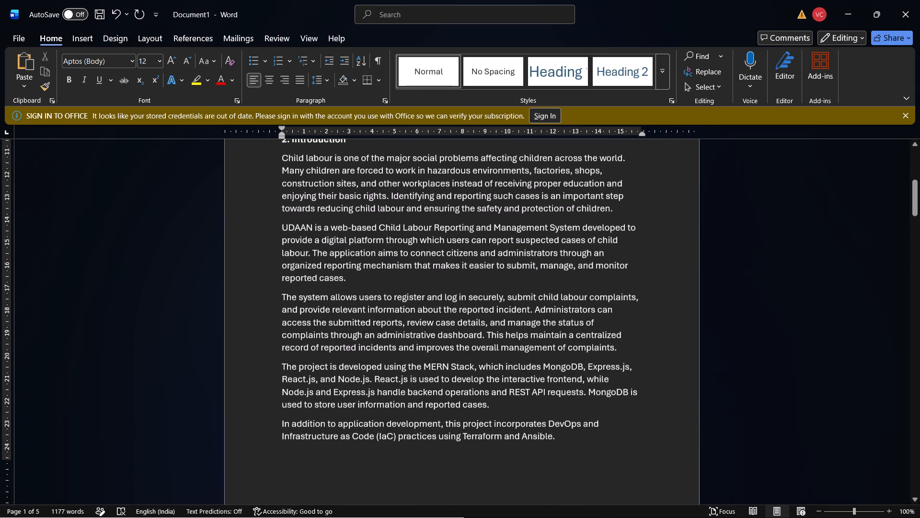
pyautogui.scroll(-1, 459, 281)
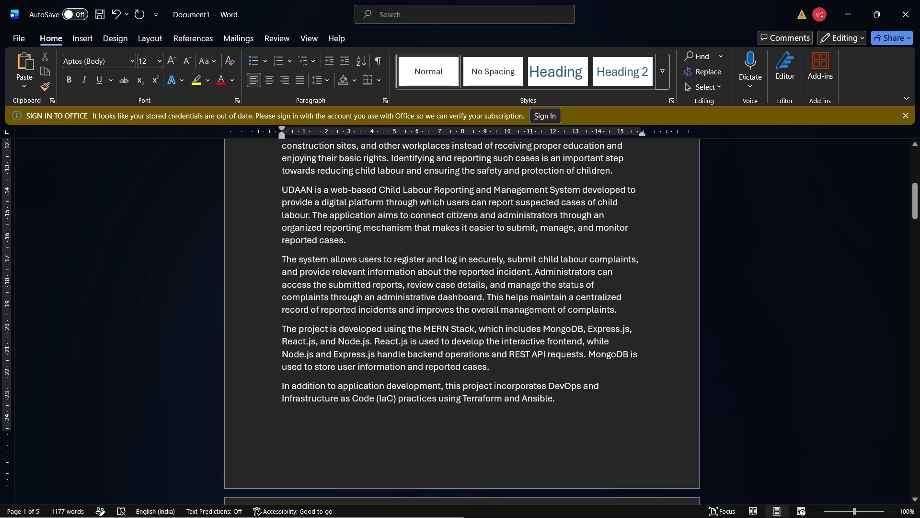
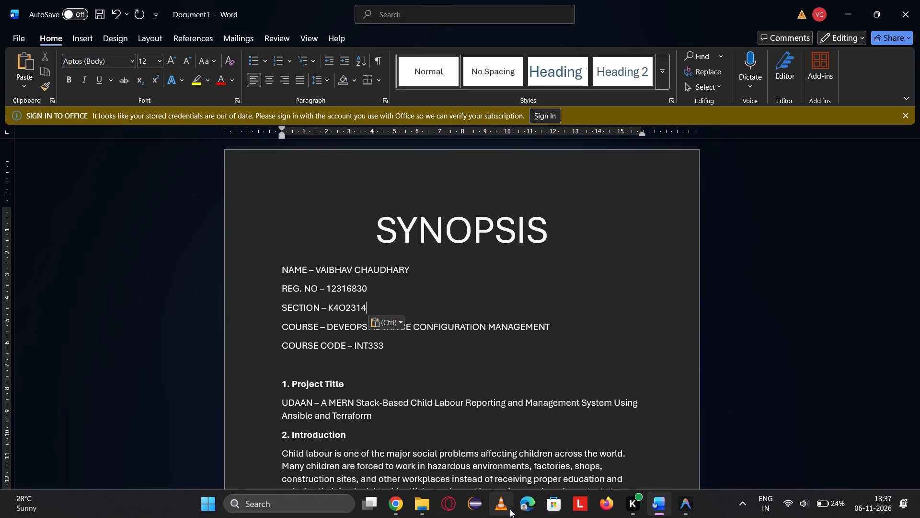
# Switch to the UMS dashboard in Chrome and check the INT333 roll number in the course list against the synopsis's section code.
pyautogui.click(396, 504)
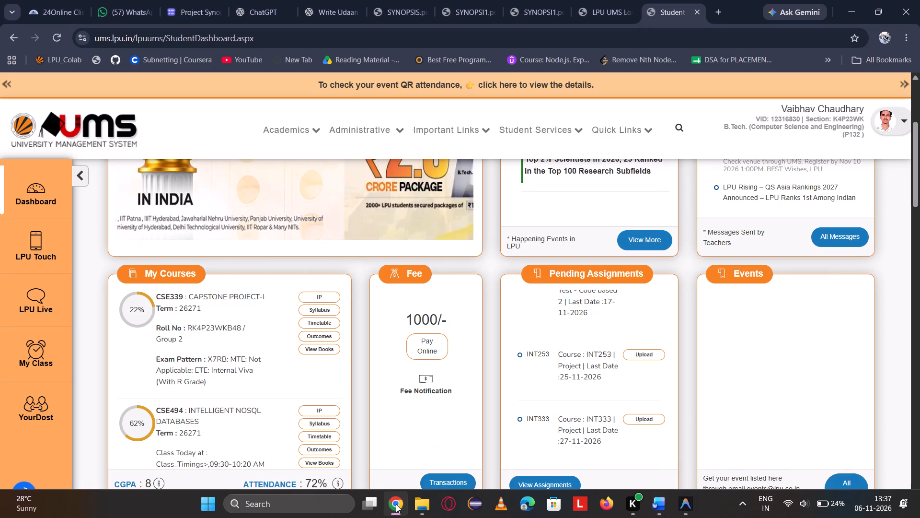
pyautogui.scroll(-1, 298, 413)
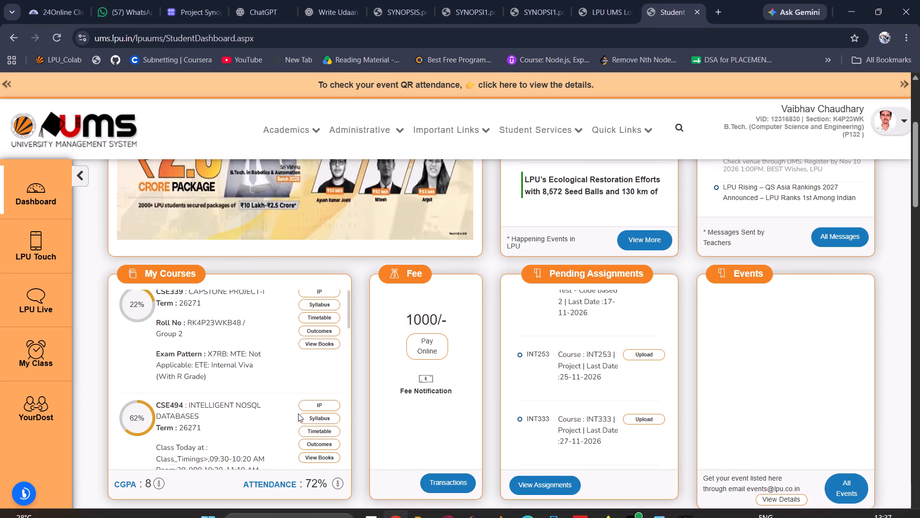
pyautogui.scroll(-6, 298, 413)
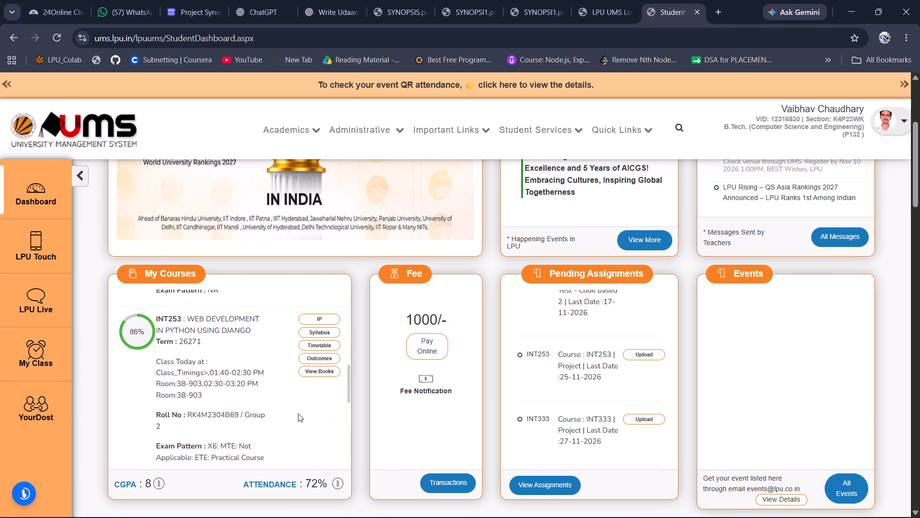
pyautogui.scroll(-3, 298, 413)
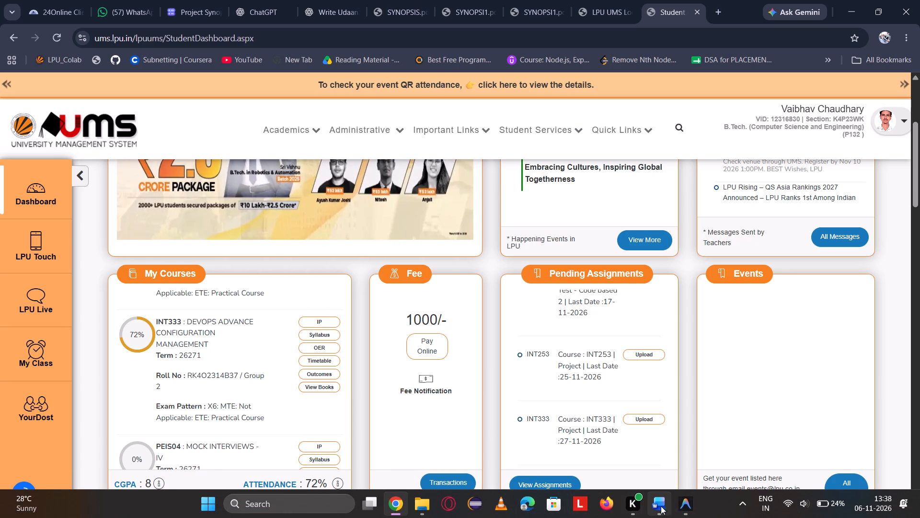
# Switch to Word and export the corrected synopsis as the PDF SYNOPSIS.pdf in the Documents folder.
pyautogui.click(662, 506)
pyautogui.click(16, 34)
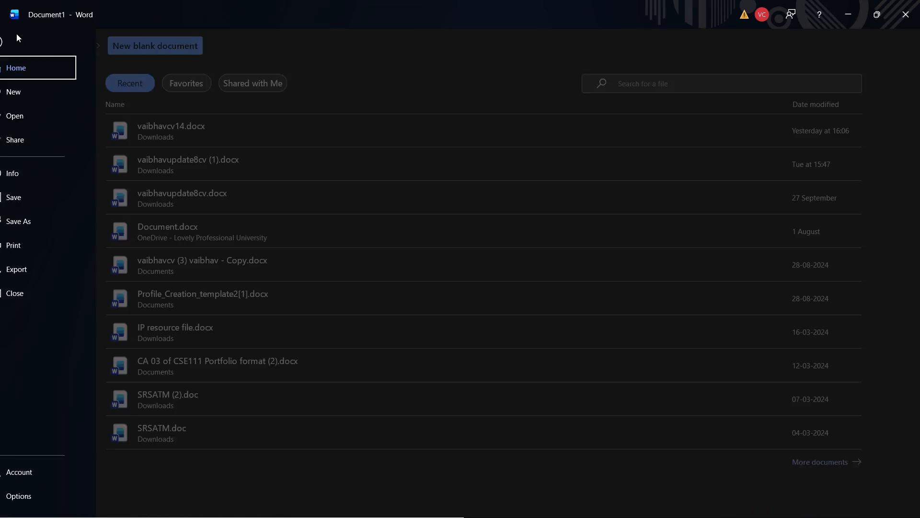
pyautogui.click(32, 268)
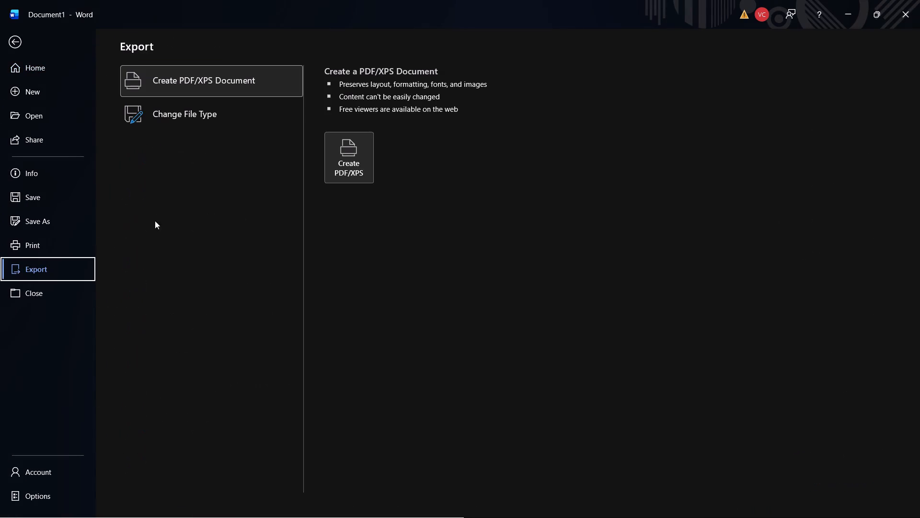
pyautogui.click(339, 155)
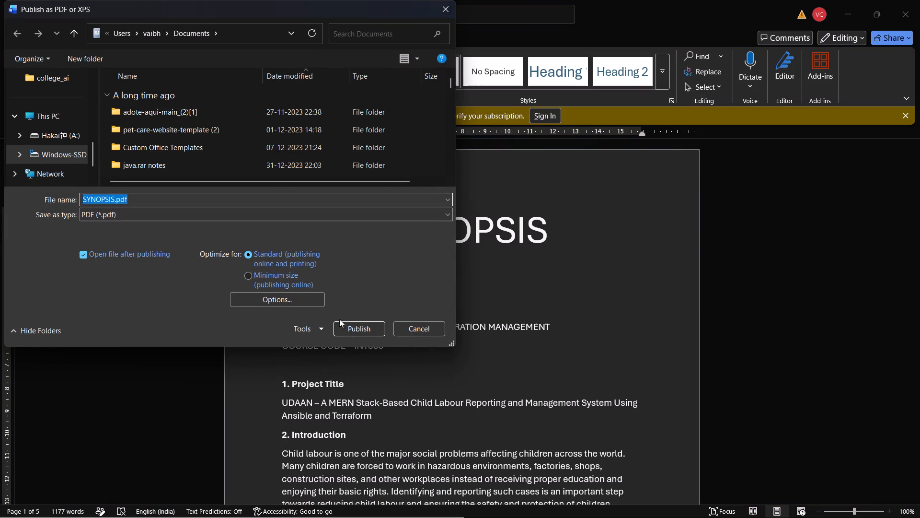
pyautogui.scroll(4, 58, 114)
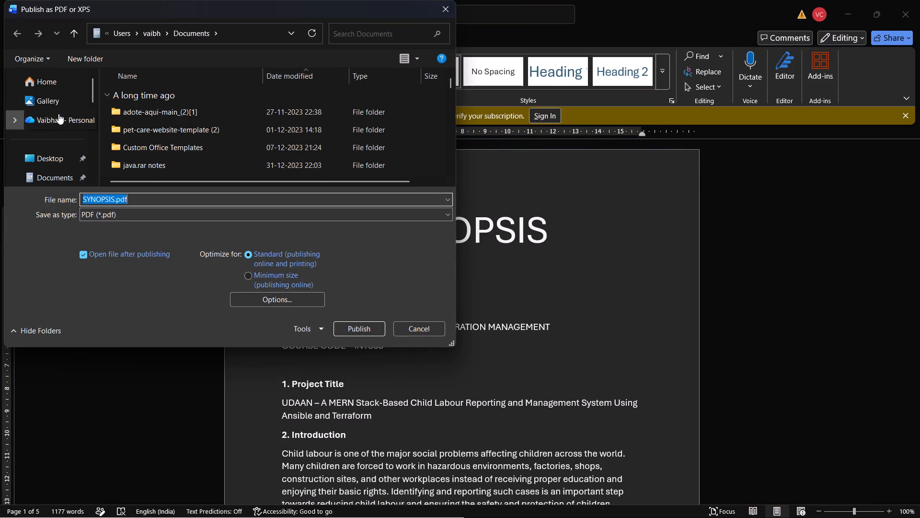
pyautogui.click(59, 172)
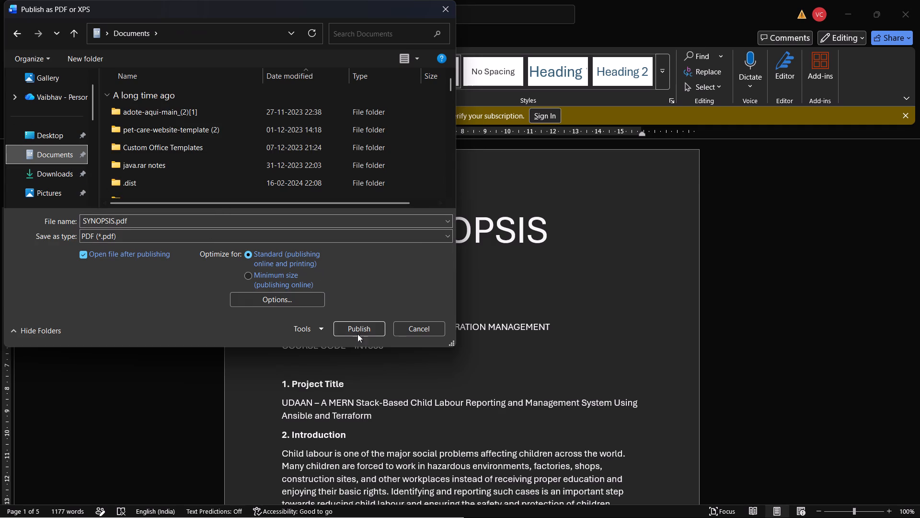
pyautogui.click(367, 326)
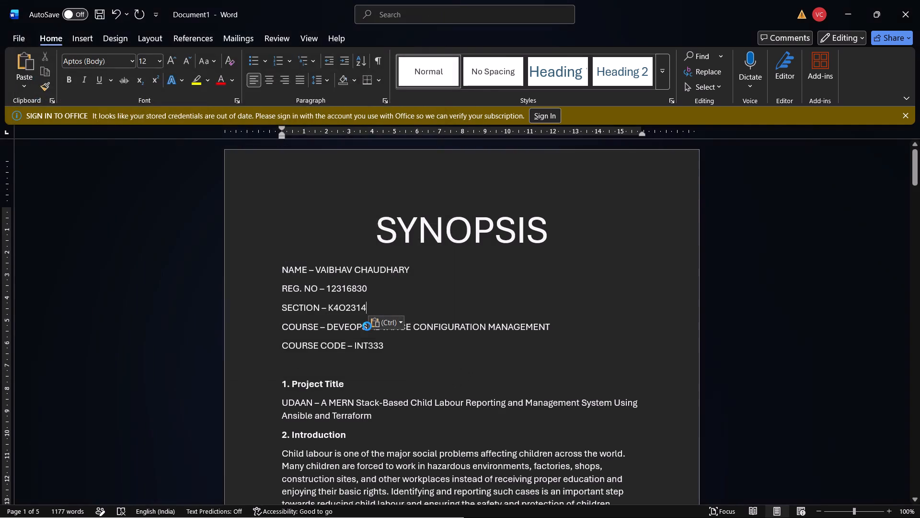
# Review the pages of the newly published SYNOPSIS.pdf in Chrome, from the first-page details through the Conclusion and back.
pyautogui.scroll(-1, 565, 332)
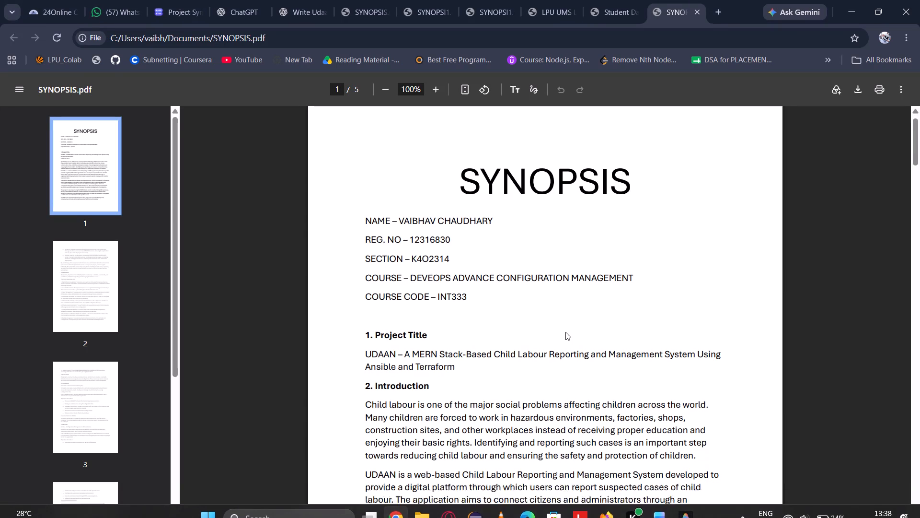
pyautogui.scroll(-2, 565, 332)
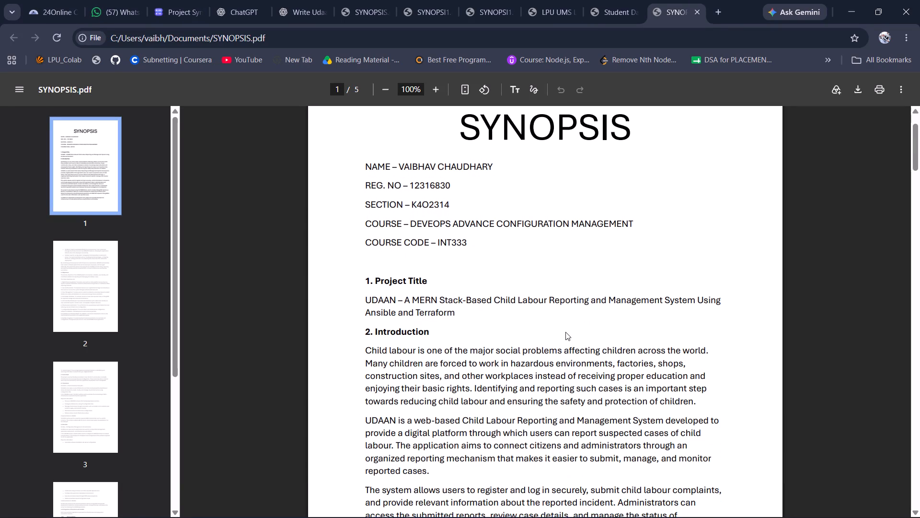
pyautogui.scroll(-10, 565, 332)
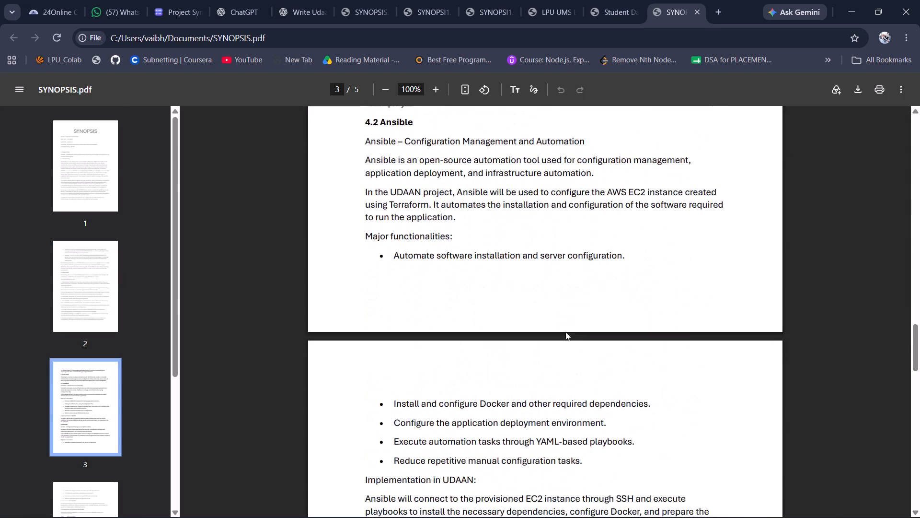
pyautogui.scroll(-5, 565, 332)
pyautogui.scroll(6, 565, 332)
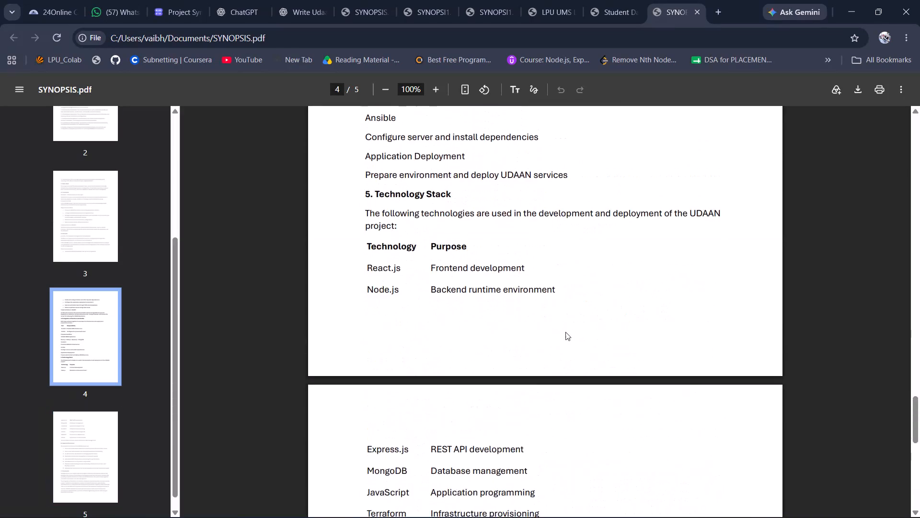
pyautogui.scroll(9, 565, 332)
pyautogui.scroll(-3, 565, 332)
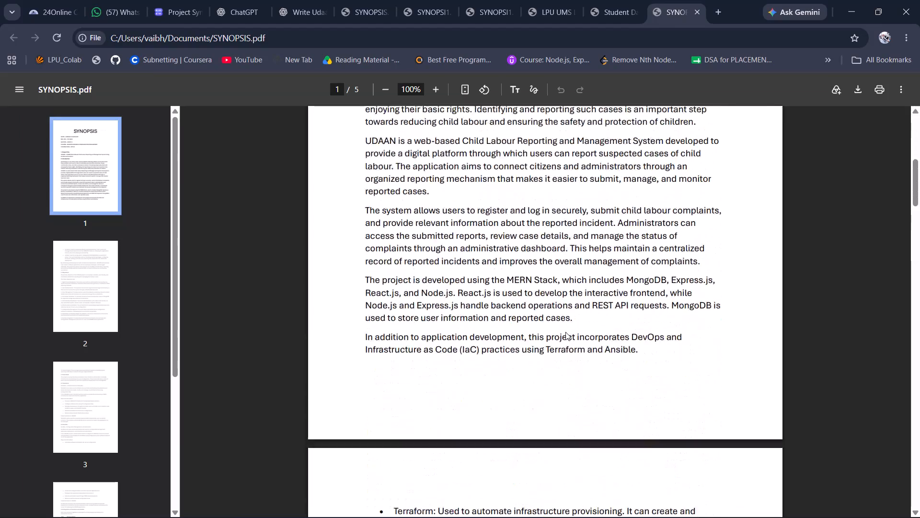
pyautogui.scroll(-9, 565, 332)
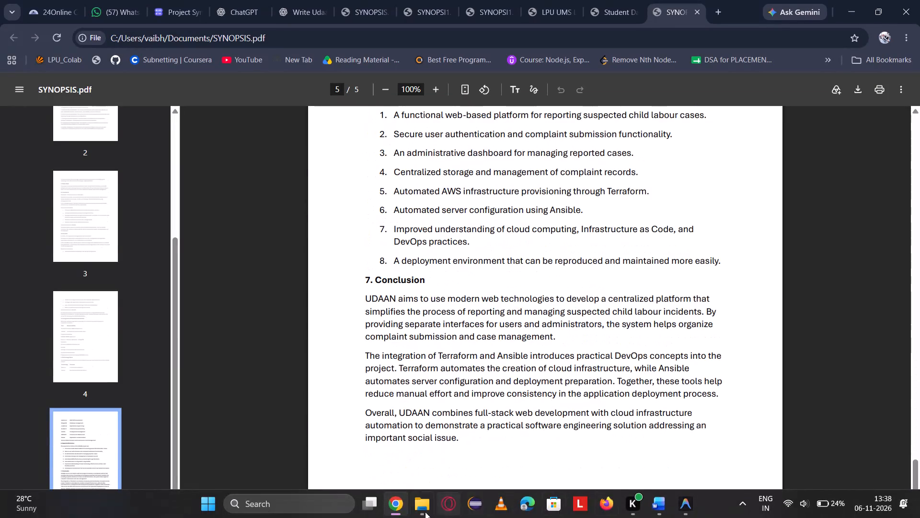
pyautogui.scroll(7, 503, 395)
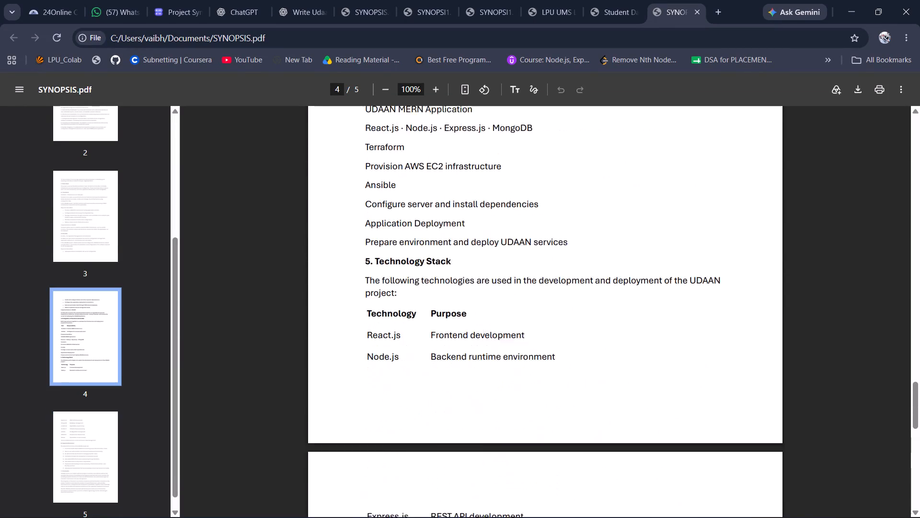
pyautogui.scroll(13, 503, 395)
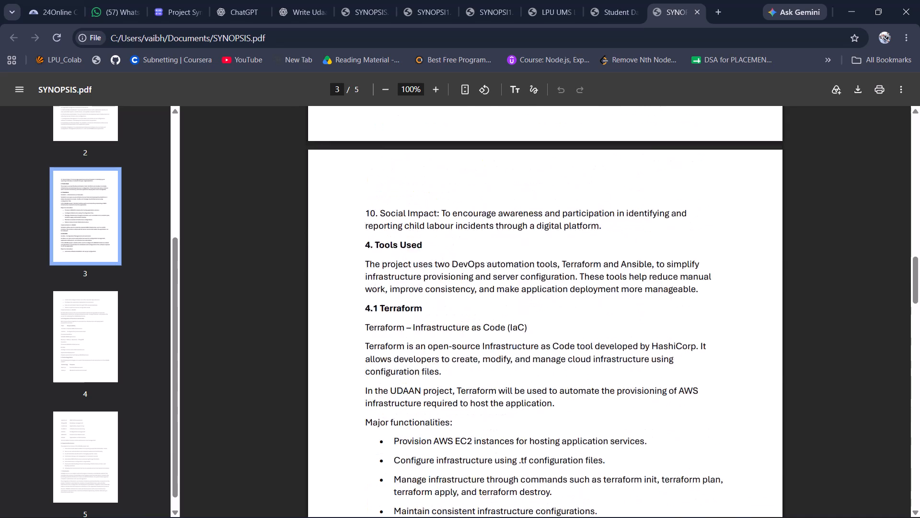
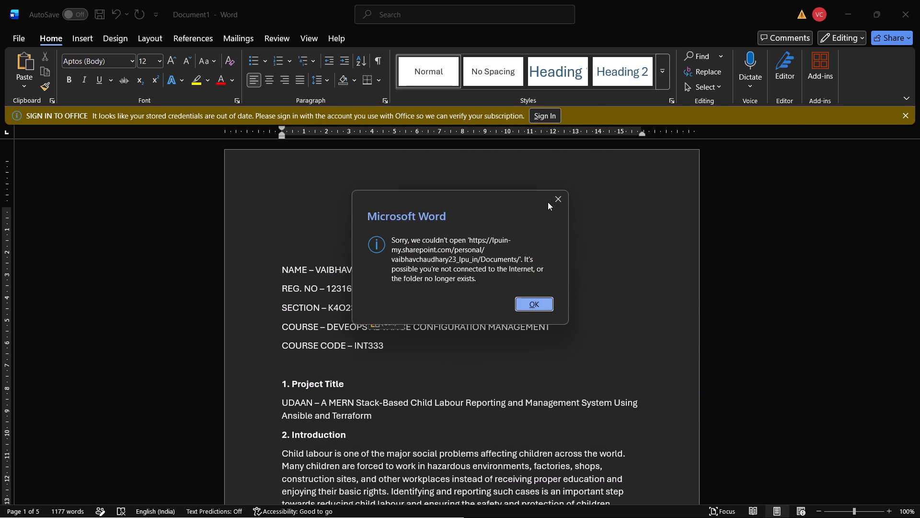
# Dismiss the file-opening error and close the synopsis document in Word without saving its changes.
pyautogui.click(553, 198)
pyautogui.click(919, 0)
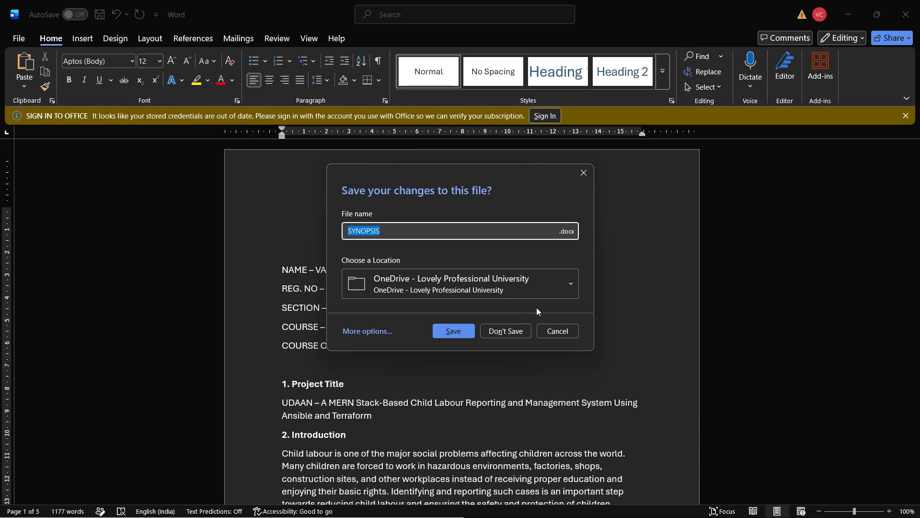
pyautogui.click(553, 329)
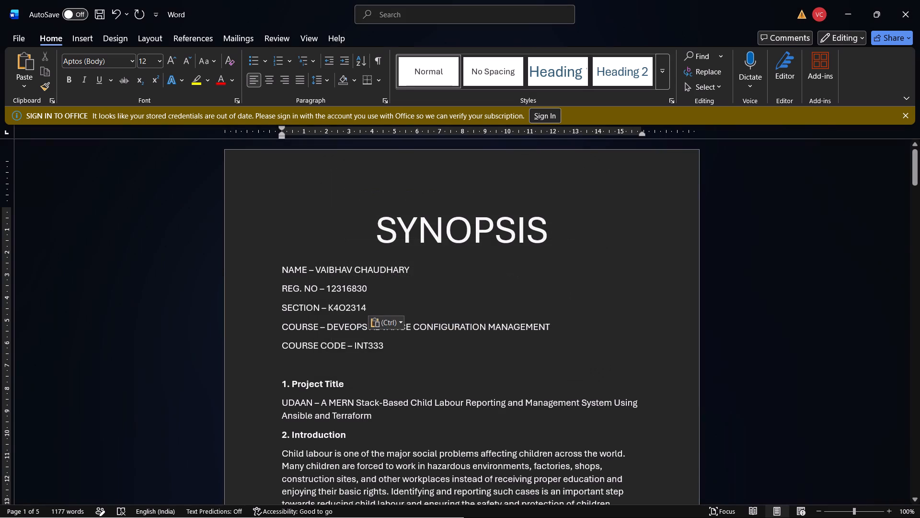
pyautogui.click(919, 0)
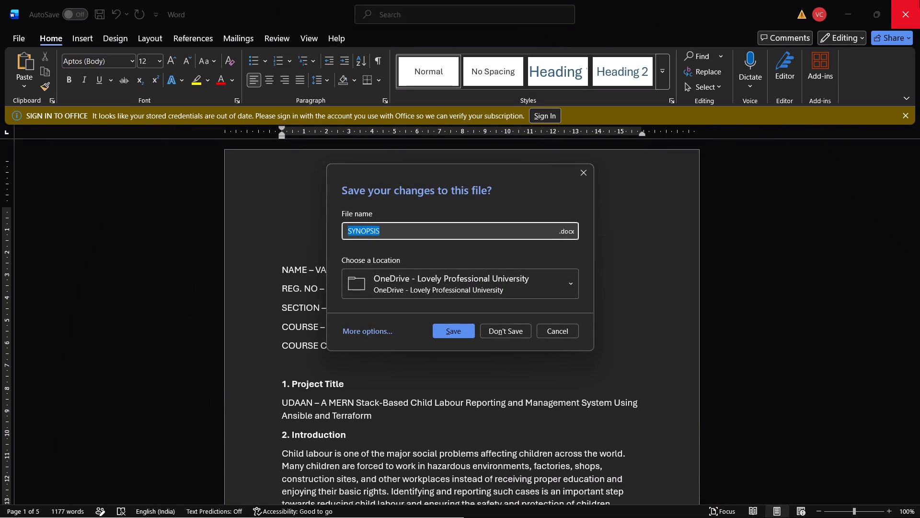
pyautogui.click(581, 170)
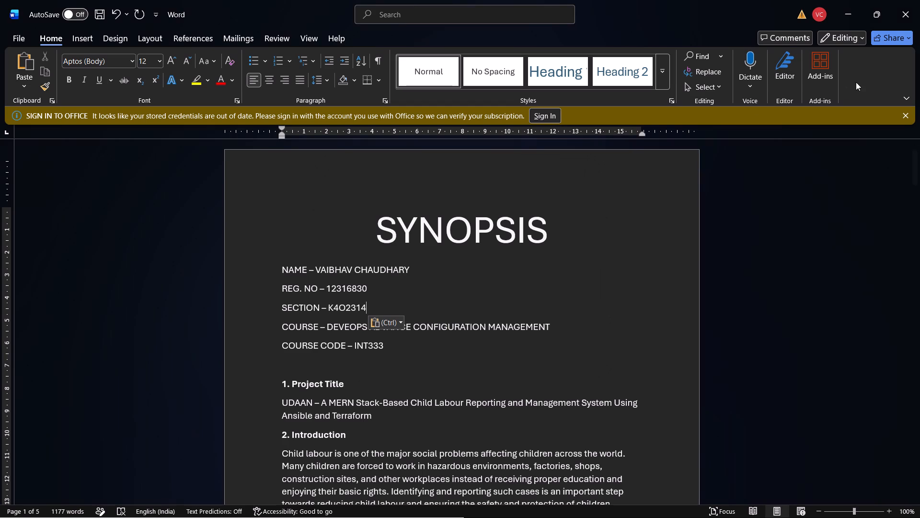
pyautogui.tripleClick(908, 0)
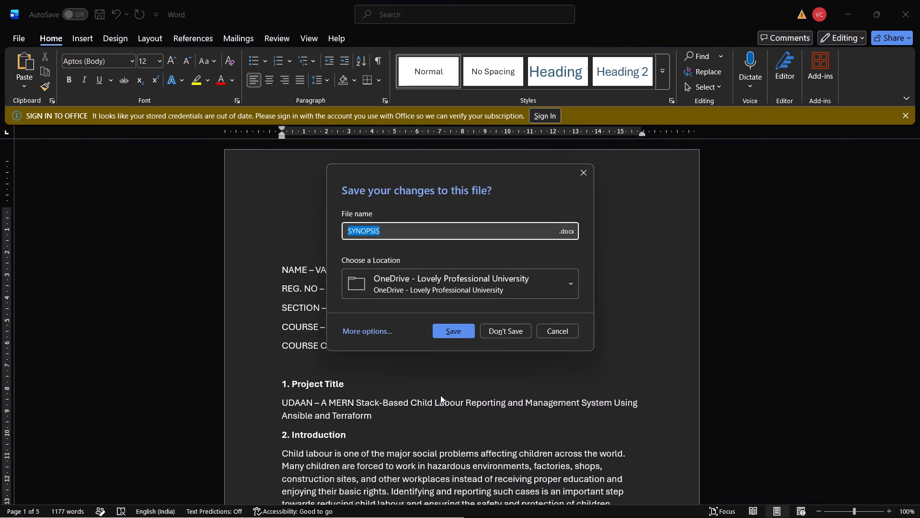
pyautogui.click(502, 331)
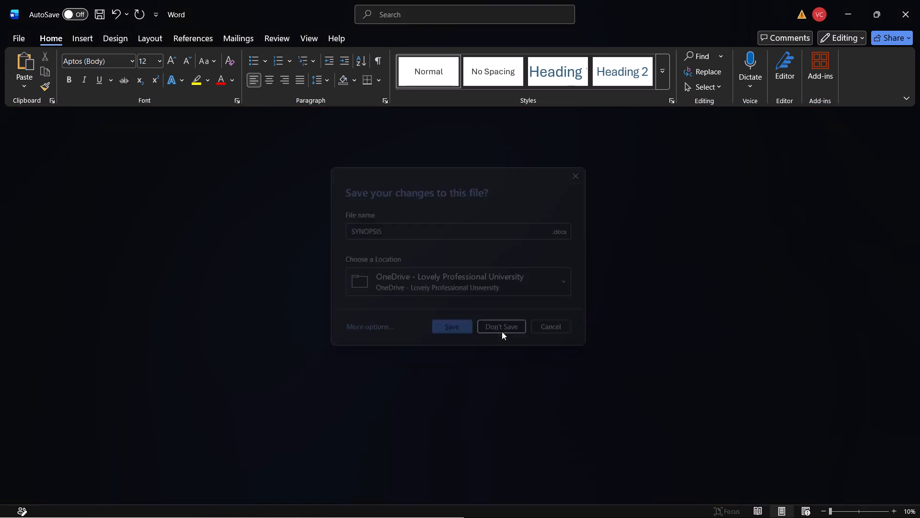
# Close the Antigravity IDE window to get back to the Documents folder in File Explorer.
pyautogui.tripleClick(919, 0)
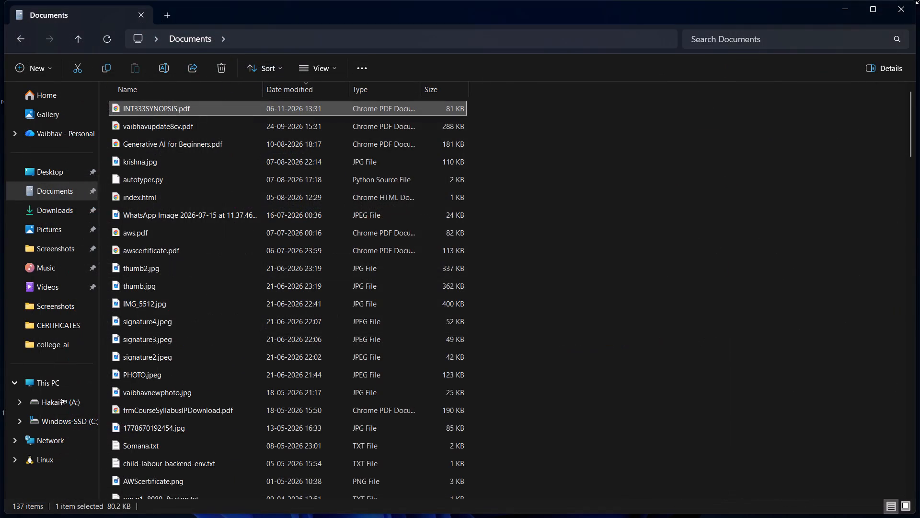